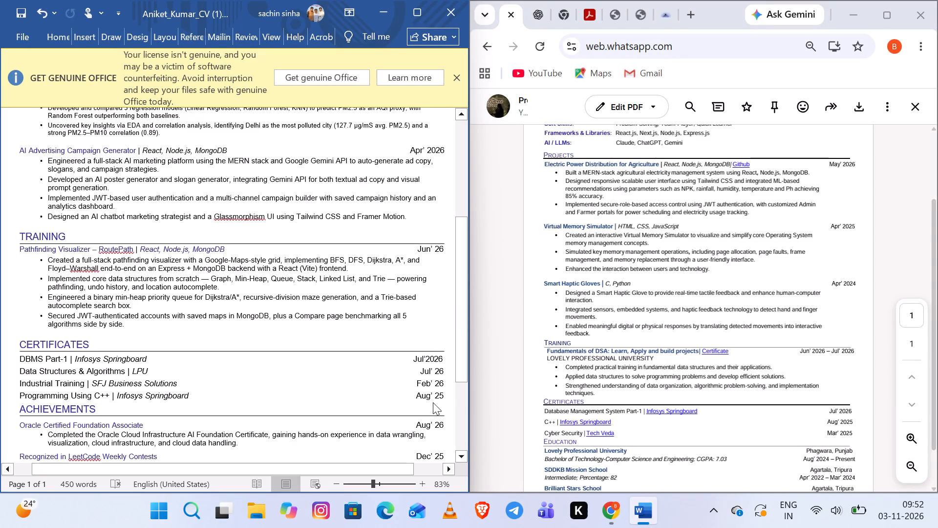
Set the Data Structures & Algorithms certificate date to Jul' 2026 and realign it with the other certificate dates.
left_click(440, 371)
left_click(419, 375)
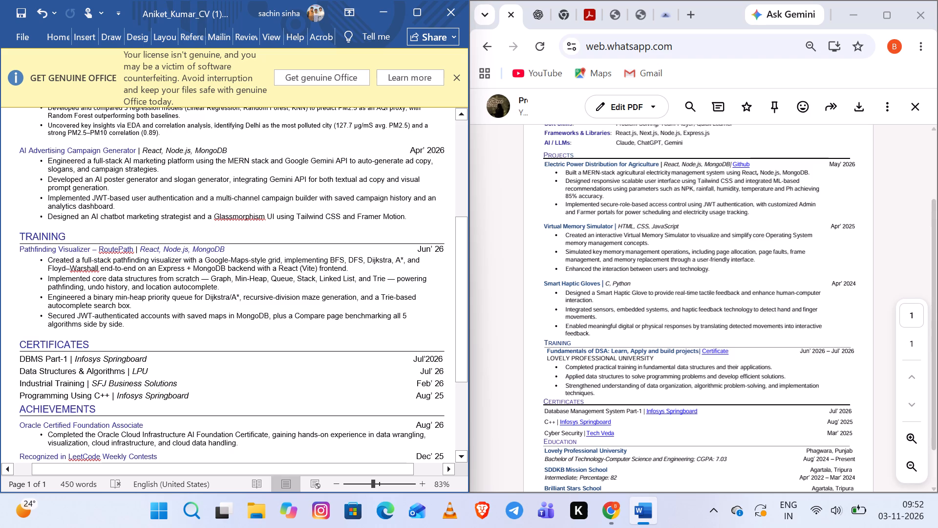
key("BackSpace")
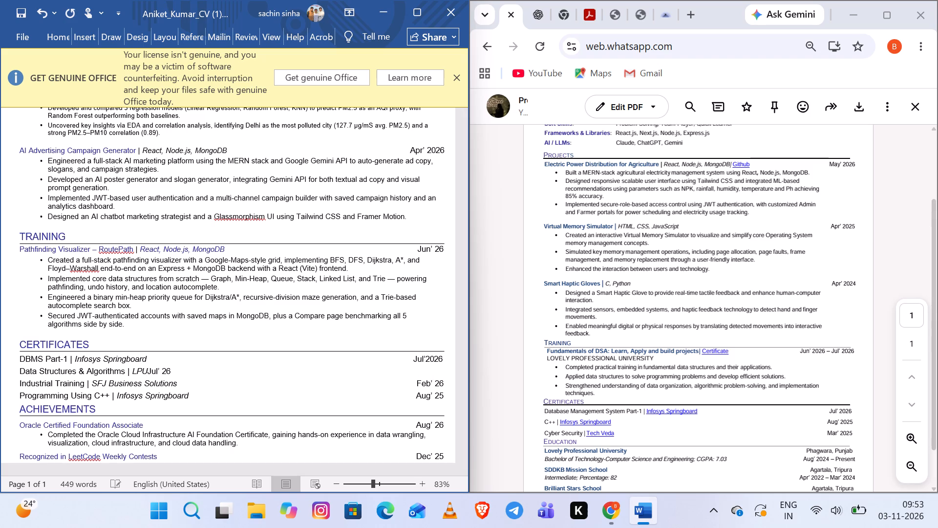
key("space")
key("space")
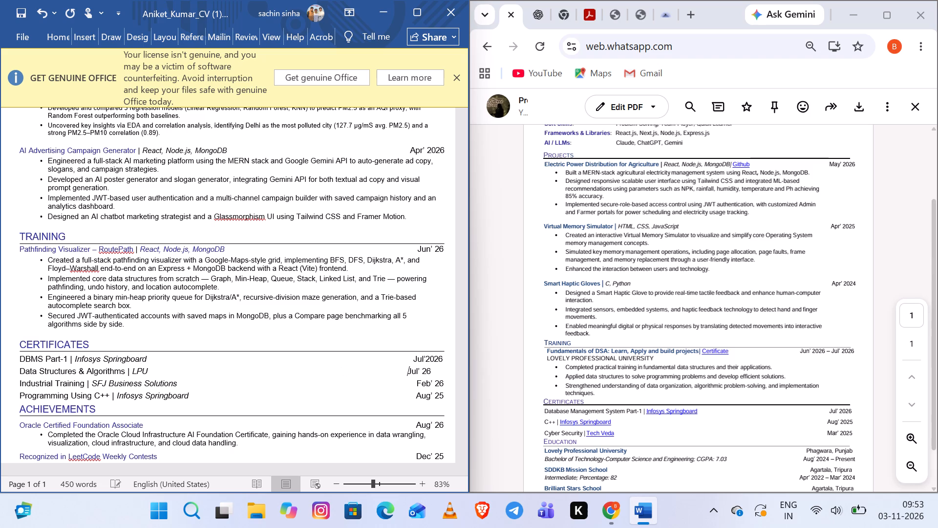
key("space")
key("space")
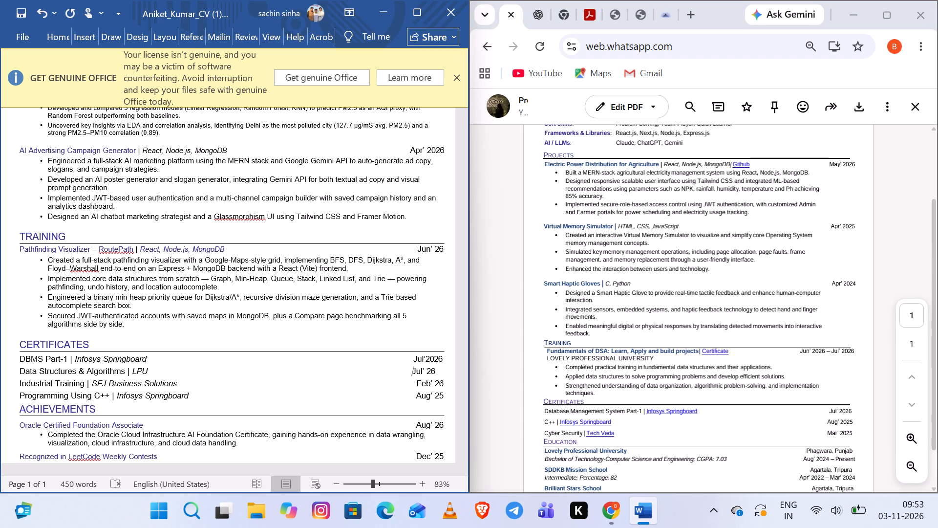
left_click(430, 373)
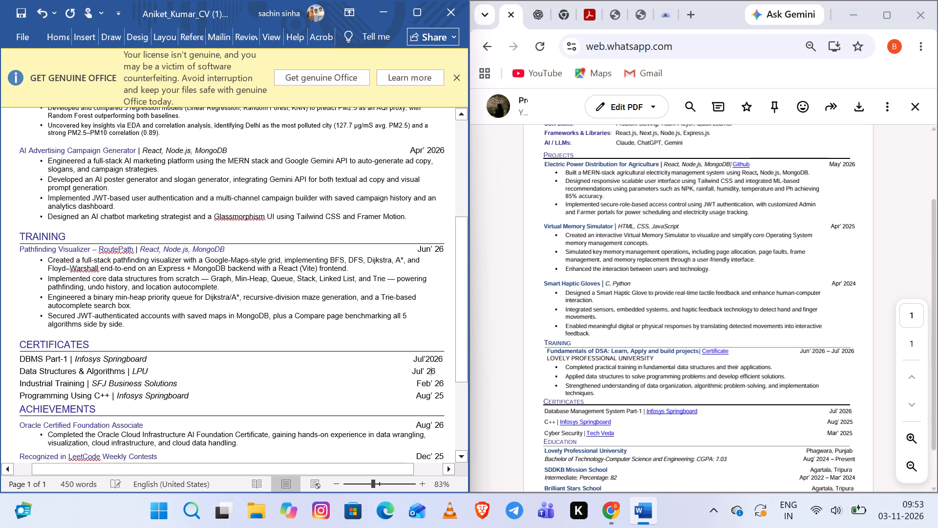
type("026")
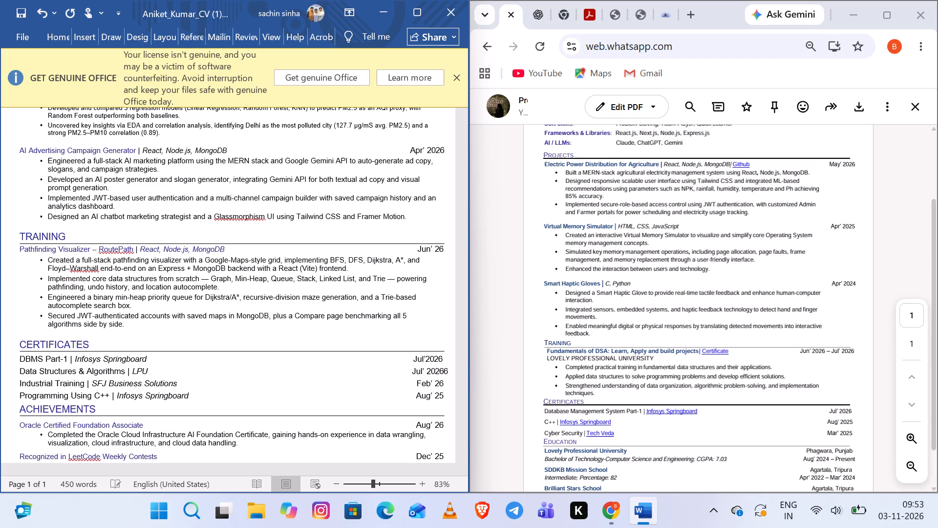
key("BackSpace")
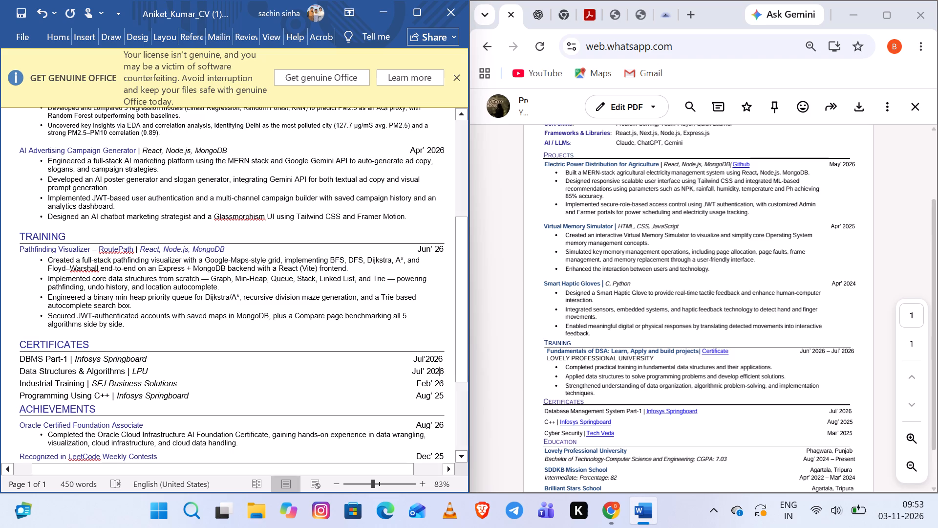
Move the Industrial Training certificate date slightly left using spaces in place of its gap, and write it as Feb' 2026.
left_click(418, 380)
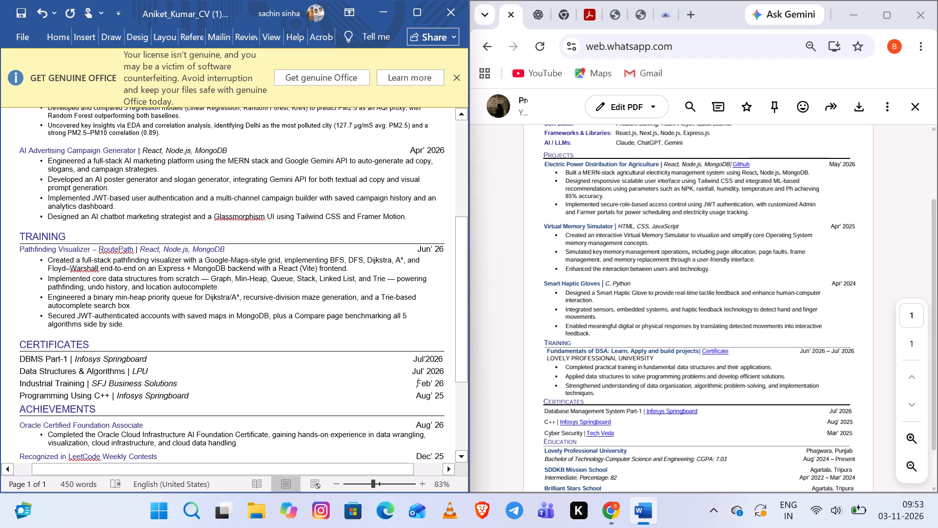
left_click(417, 383)
key("BackSpace")
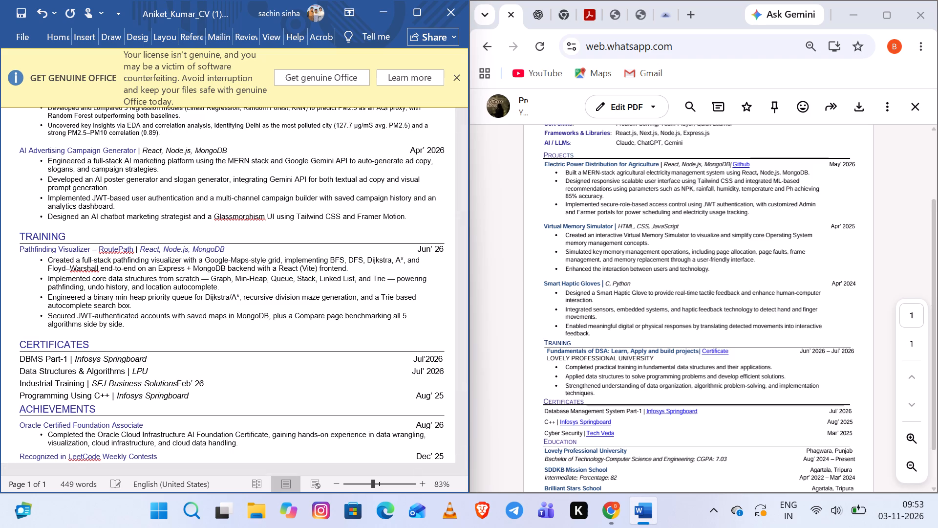
key("space")
key("space")
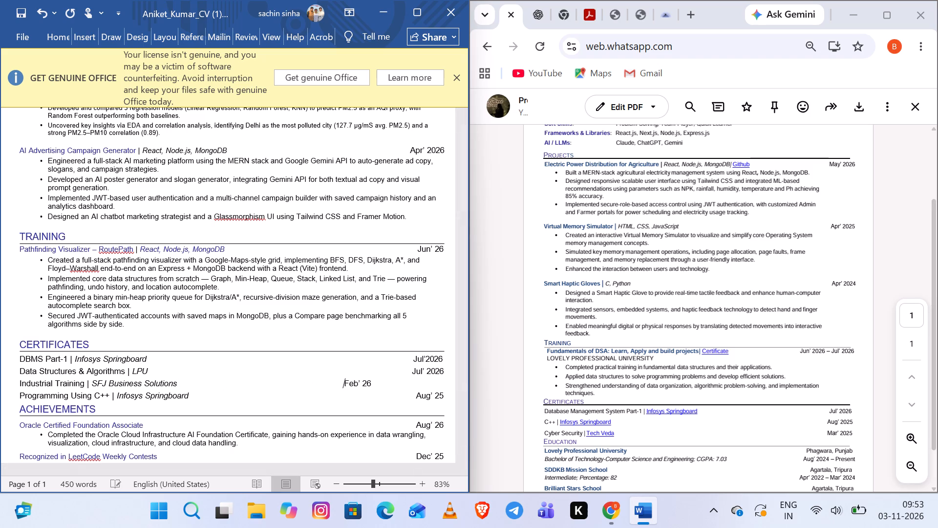
key("space")
key("space")
key("space")
key("space")
key("space")
key("space")
key("space")
key("space")
key("BackSpace")
key("BackSpace")
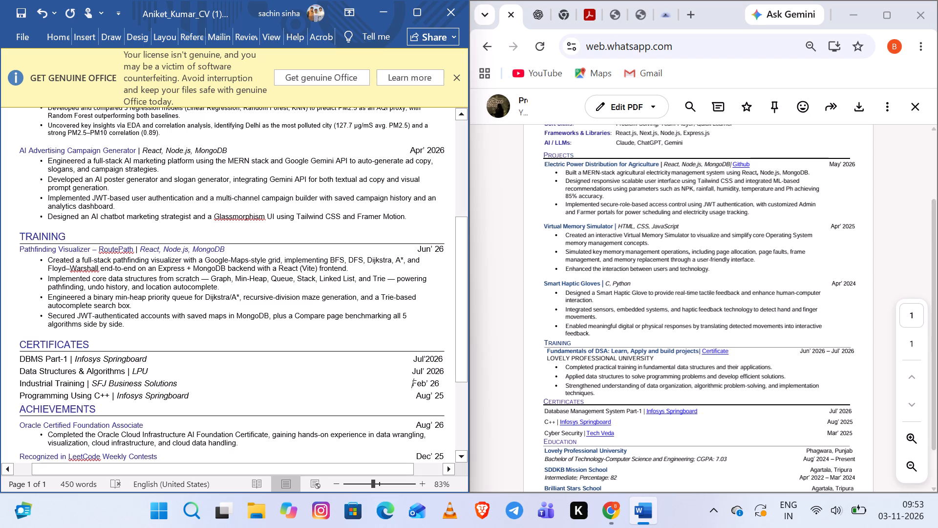
left_click(434, 386)
type("02")
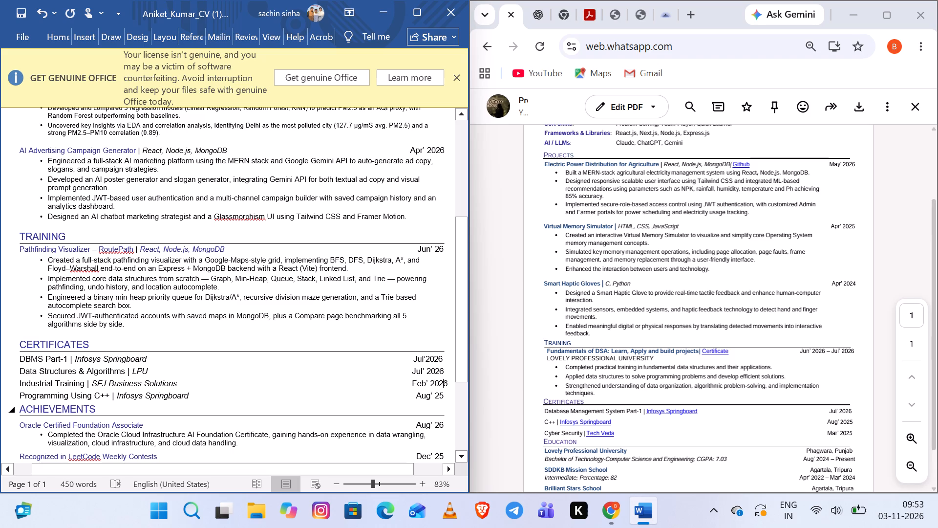
Replace the gap before the Programming Using C++ certificate date with spaces, aligning the date with the certificate dates above.
left_click(441, 400)
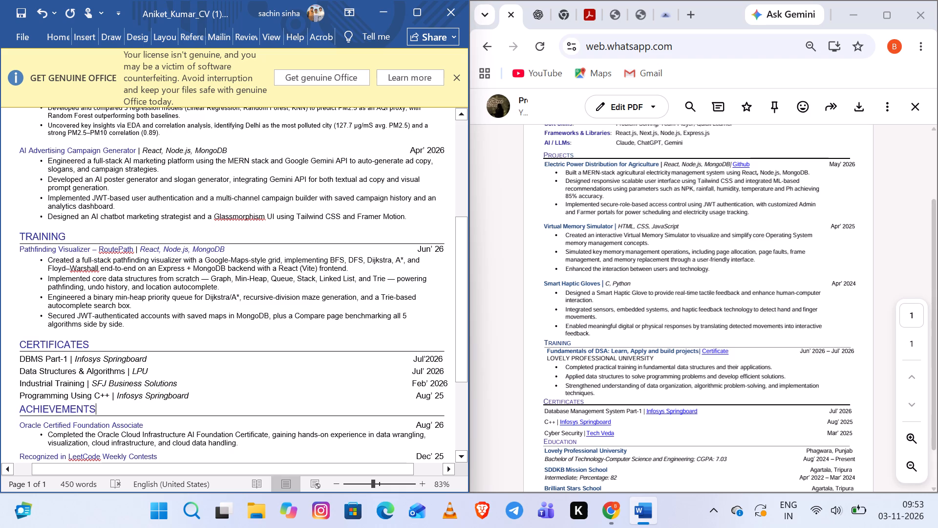
left_click(419, 395)
key("BackSpace")
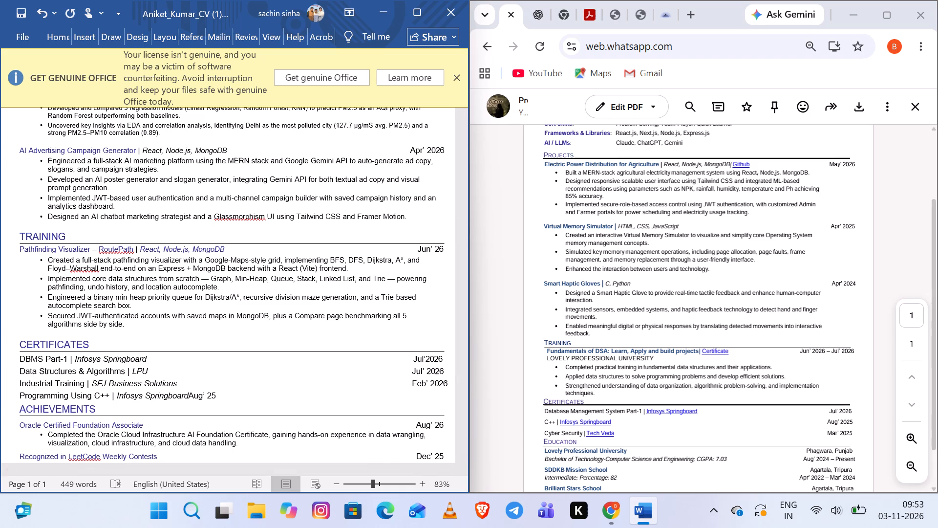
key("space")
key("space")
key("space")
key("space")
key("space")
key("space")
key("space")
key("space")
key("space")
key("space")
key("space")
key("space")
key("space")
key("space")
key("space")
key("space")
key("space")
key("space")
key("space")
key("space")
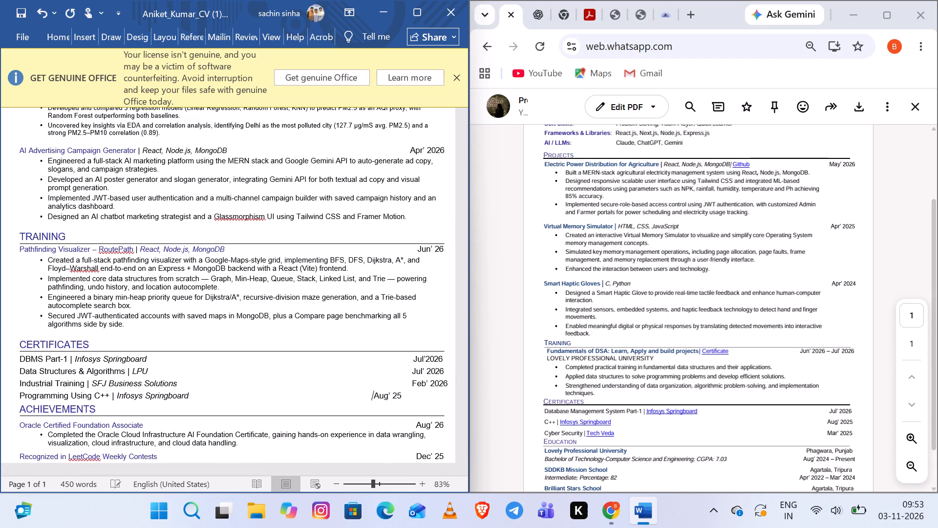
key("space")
Expand the year in the Programming Using C++ certificate date to four digits, as Aug' 2025, keeping it on one line.
left_click(437, 397)
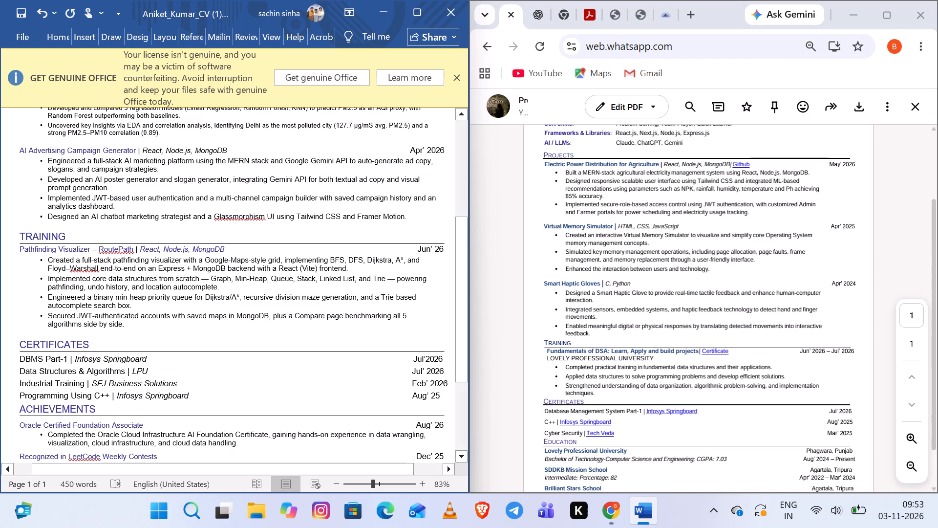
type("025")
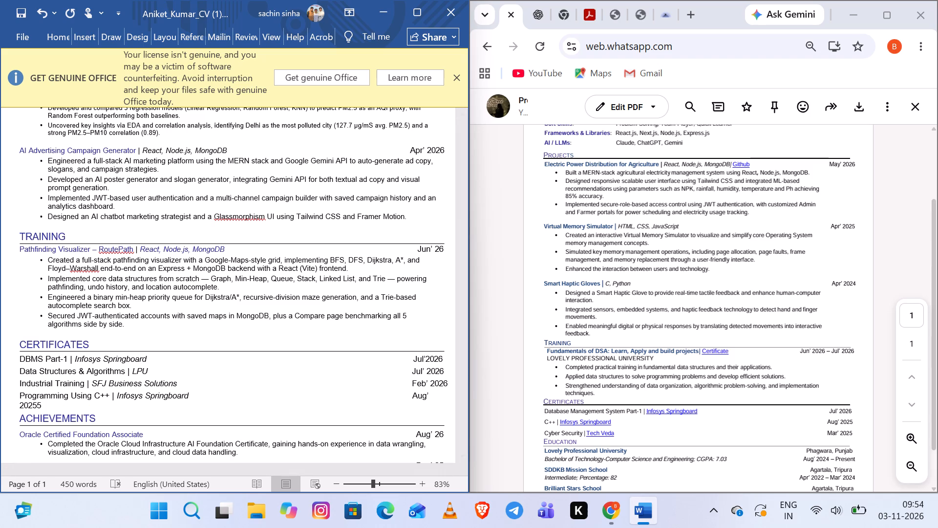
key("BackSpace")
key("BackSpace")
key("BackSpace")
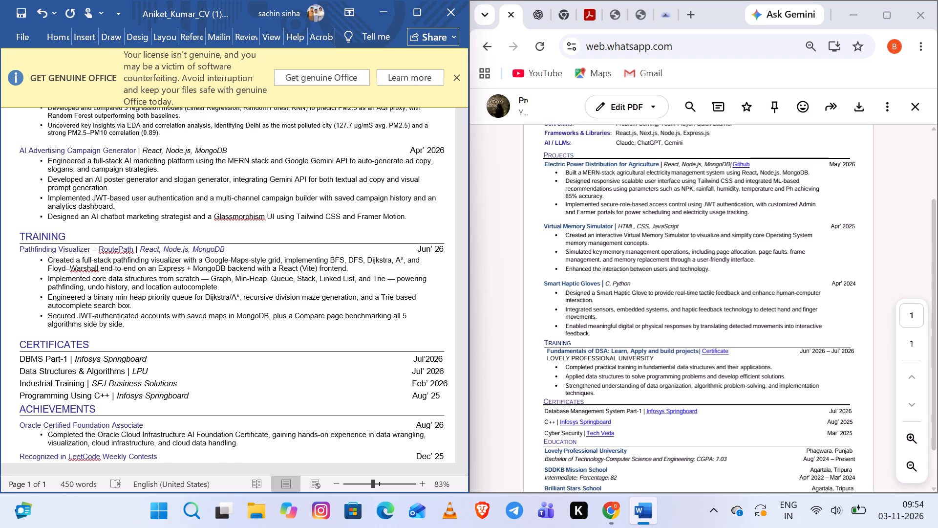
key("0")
Set the Programming Using C++ certificate date to Aug' 2025 and shift it slightly left to align with the other dates.
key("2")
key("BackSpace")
left_click(409, 398)
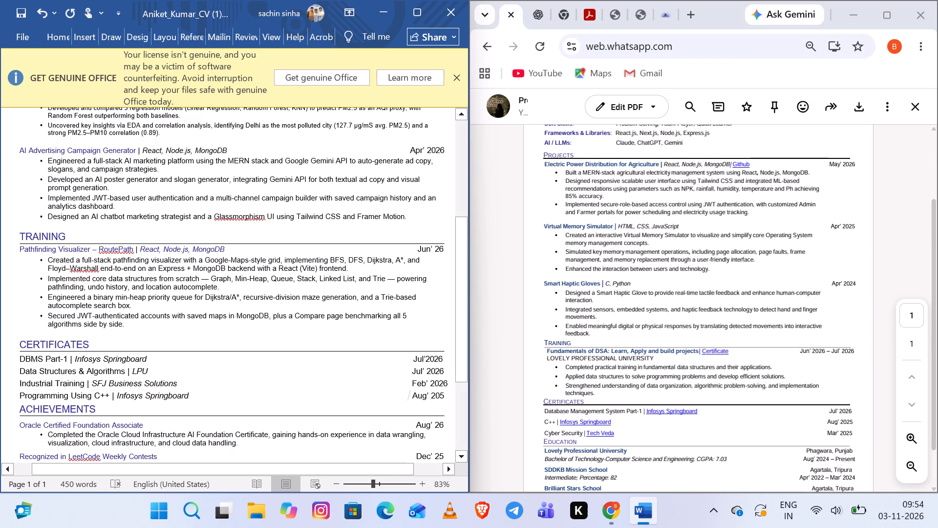
left_click(414, 393)
key("BackSpace")
left_click(438, 396)
key("2")
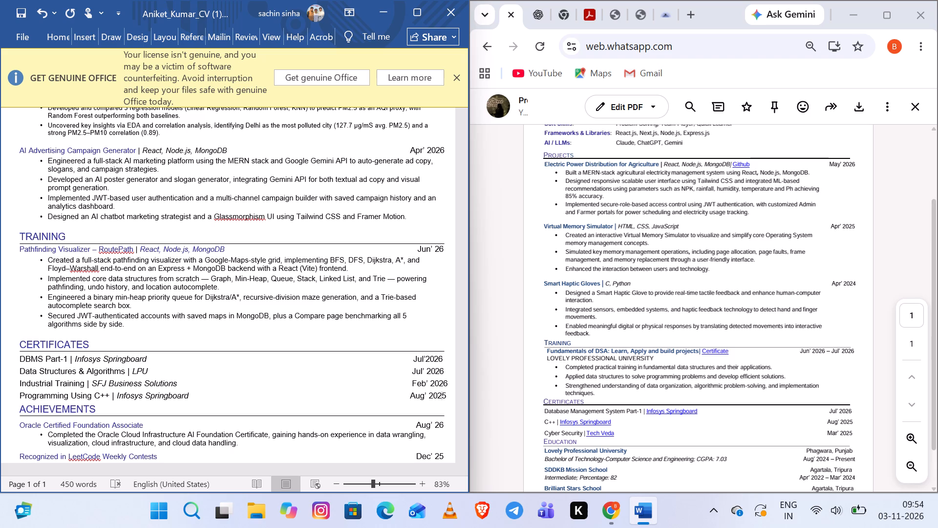
Remove one space before the Industrial Training date to line it up with the other certificate dates.
left_click(412, 379)
key("BackSpace")
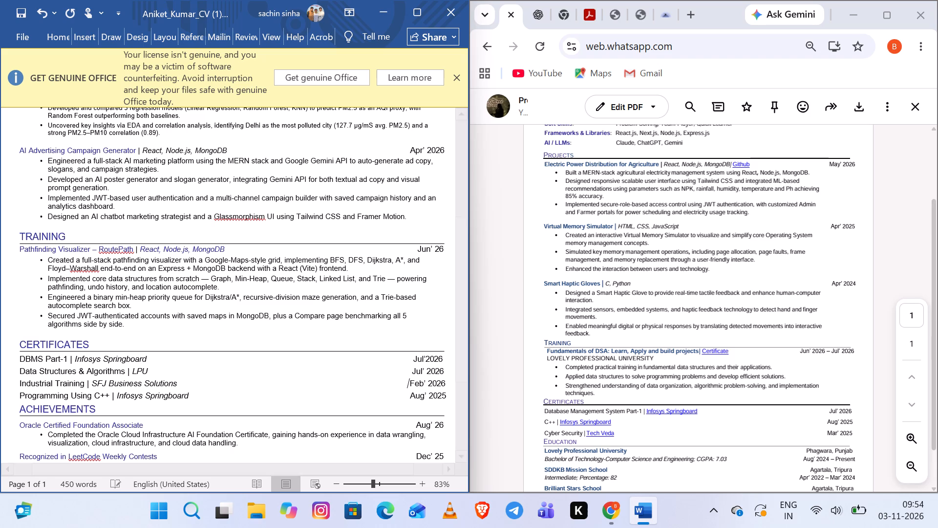
Adjust the spacing before the Data Structures & Algorithms date, shifting it one space right overall to line up with the other certificate dates.
left_click(414, 374)
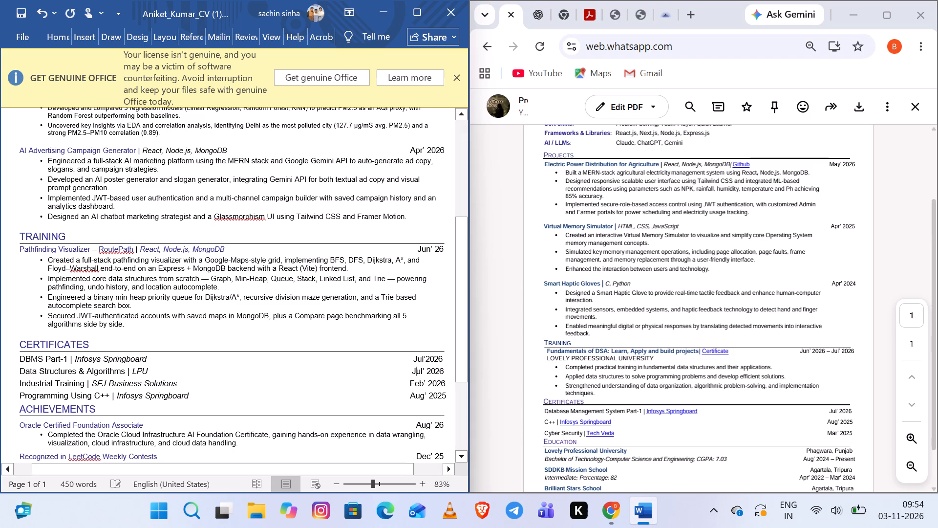
left_click(409, 374)
left_click(412, 374)
key("BackSpace")
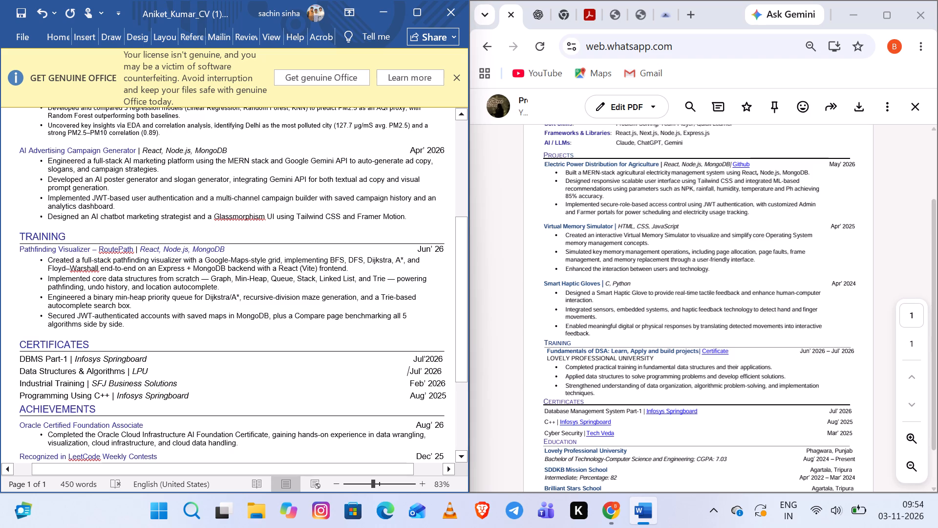
left_click(413, 372)
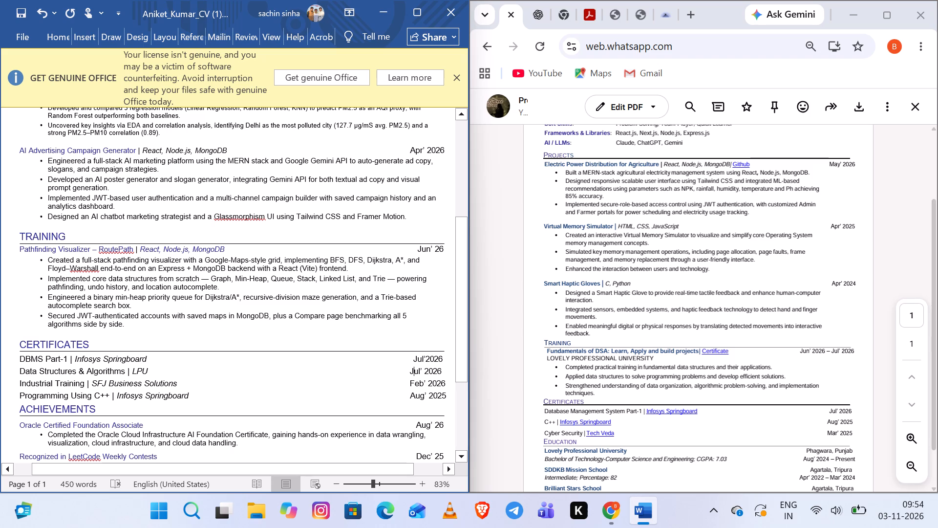
left_click(406, 372)
left_click(411, 372)
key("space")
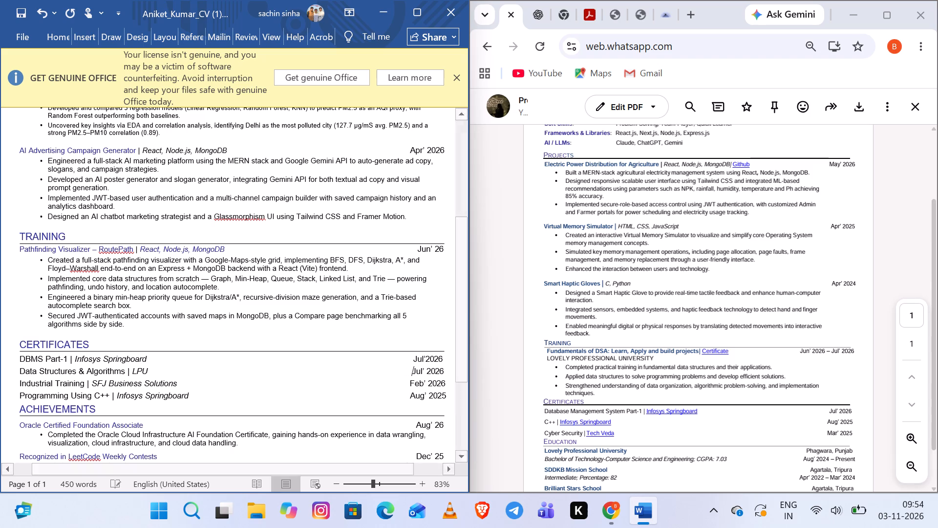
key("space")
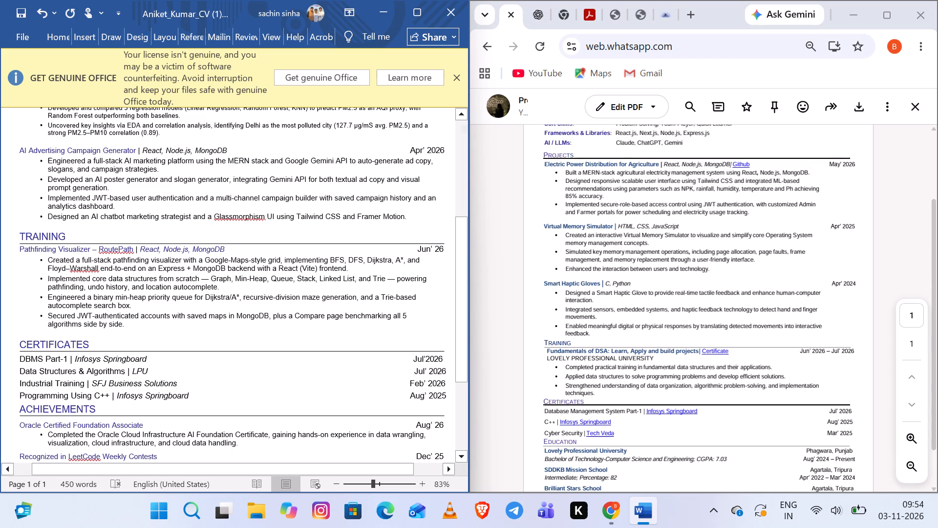
Add one space before the DBMS Part-1 date to line it up with the other certificate dates.
left_click(414, 359)
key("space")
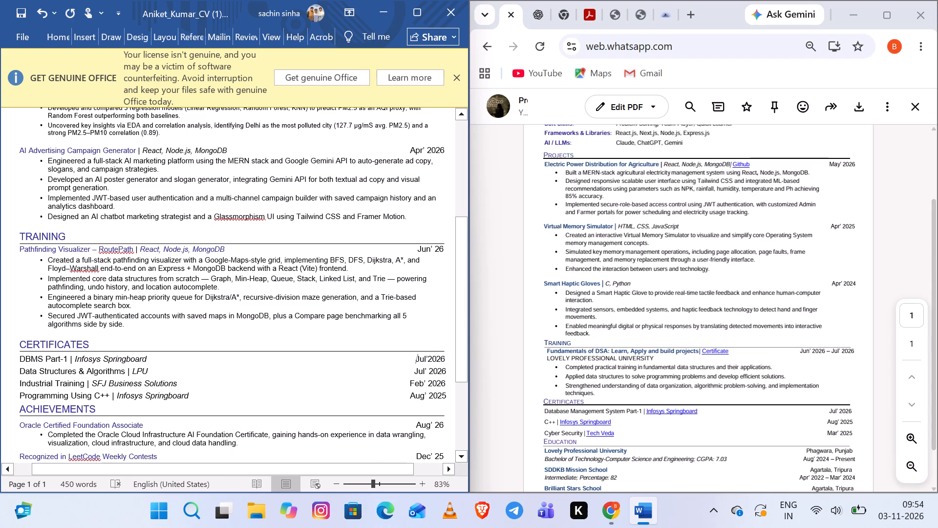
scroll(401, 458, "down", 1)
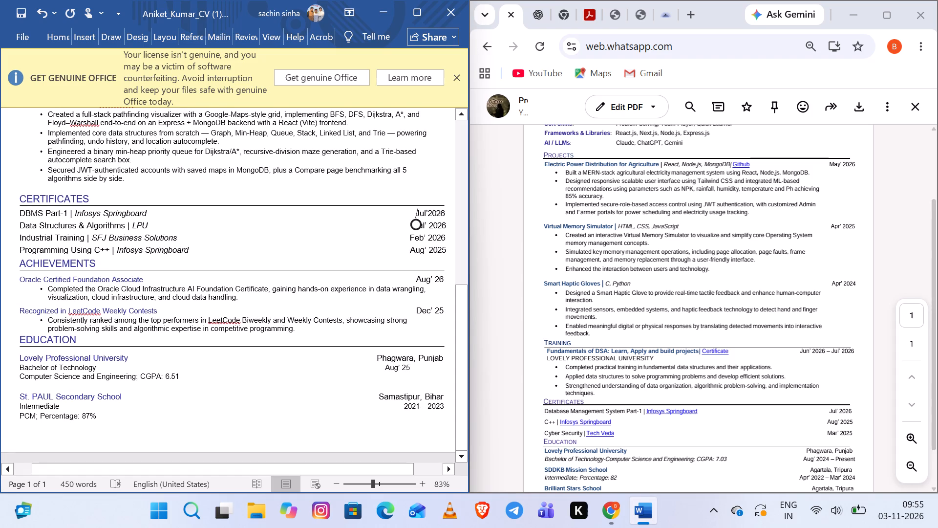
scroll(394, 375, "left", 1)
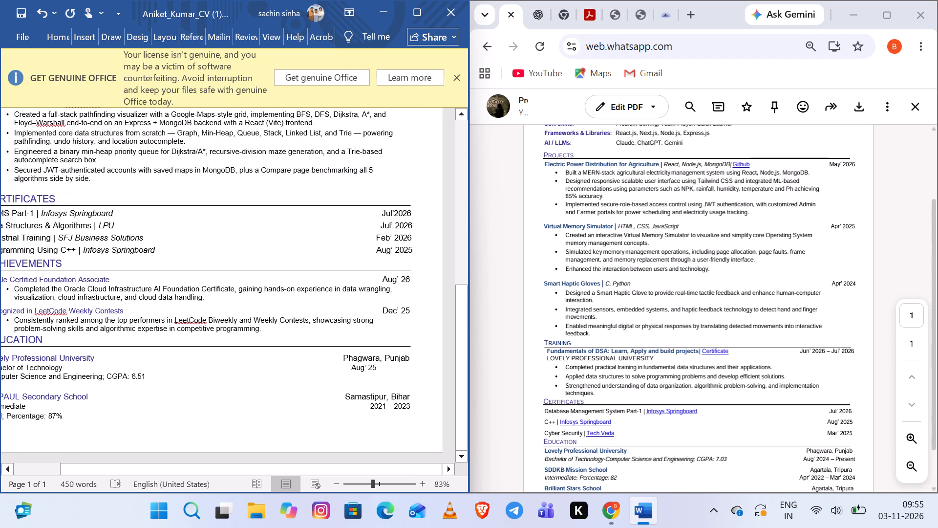
Delete the Aug' 25 date and its gap under Lovely Professional University, joining the Bachelor of Technology and Computer Science text on one line.
left_click(380, 369)
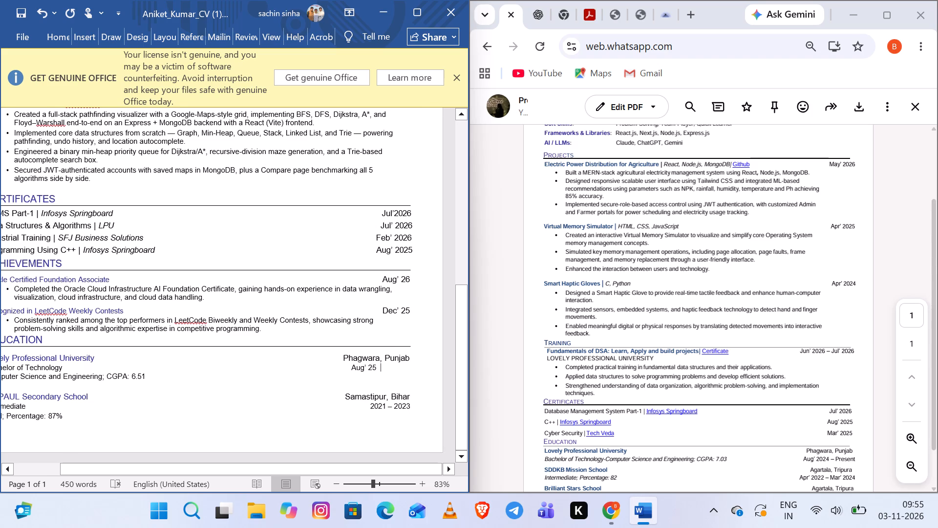
left_click(379, 367)
left_click(375, 367)
key("BackSpace")
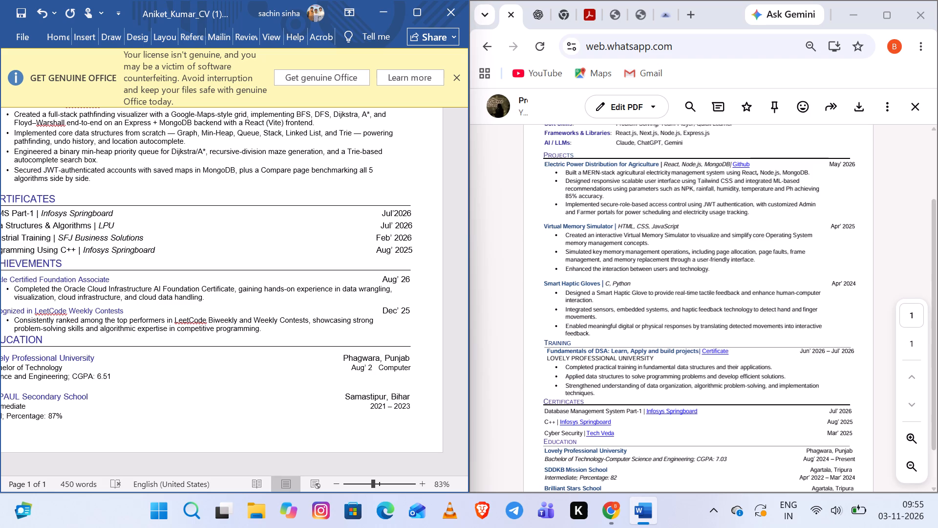
scroll(151, 383, "right", 1)
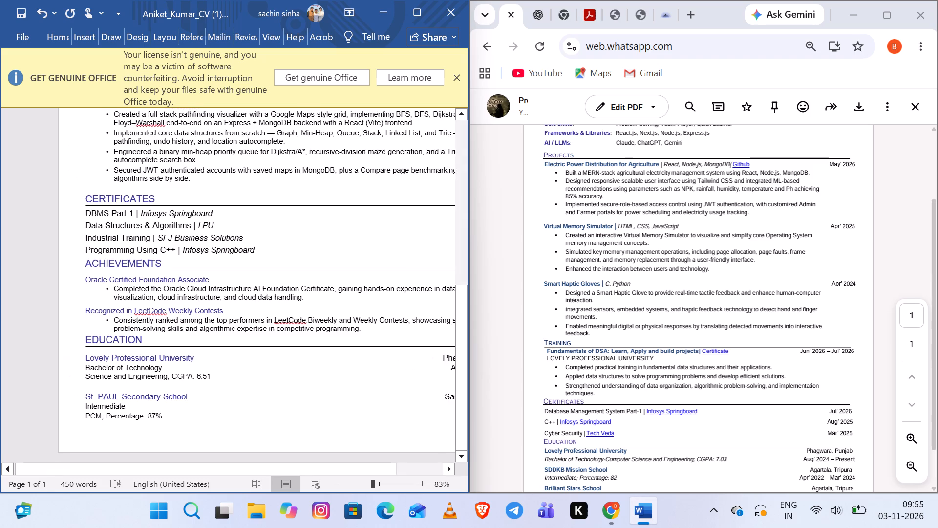
scroll(151, 383, "right", 1)
key("BackSpace")
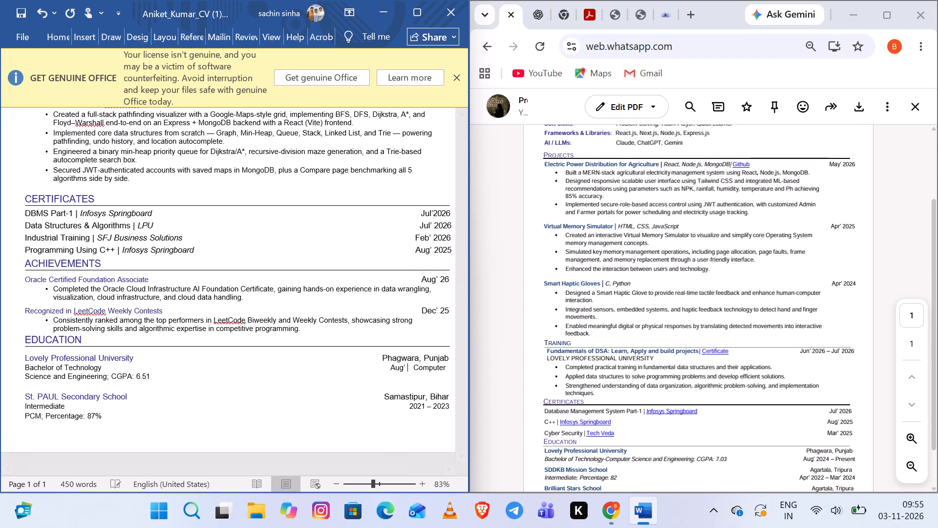
key("BackSpace")
key("BackSpace")
key("BackSpace")
key("BackSpace")
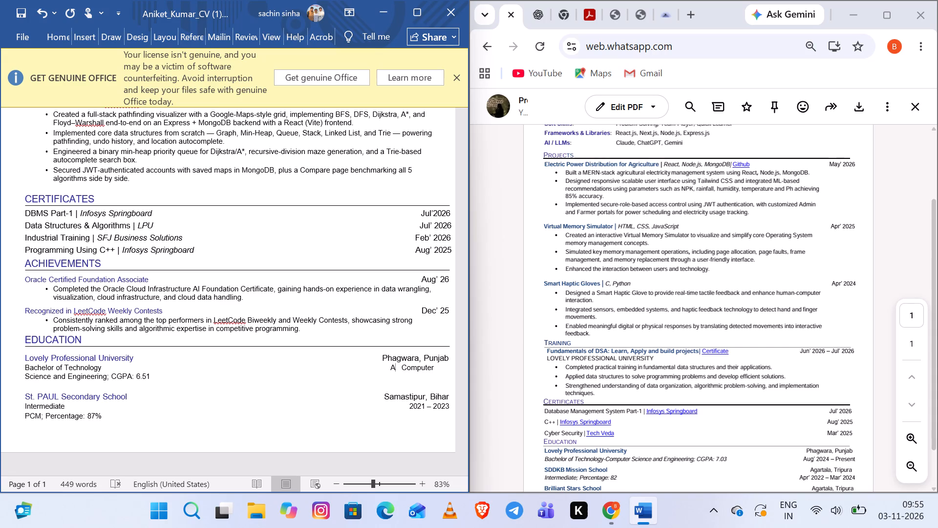
key("BackSpace")
key("BackSpace")
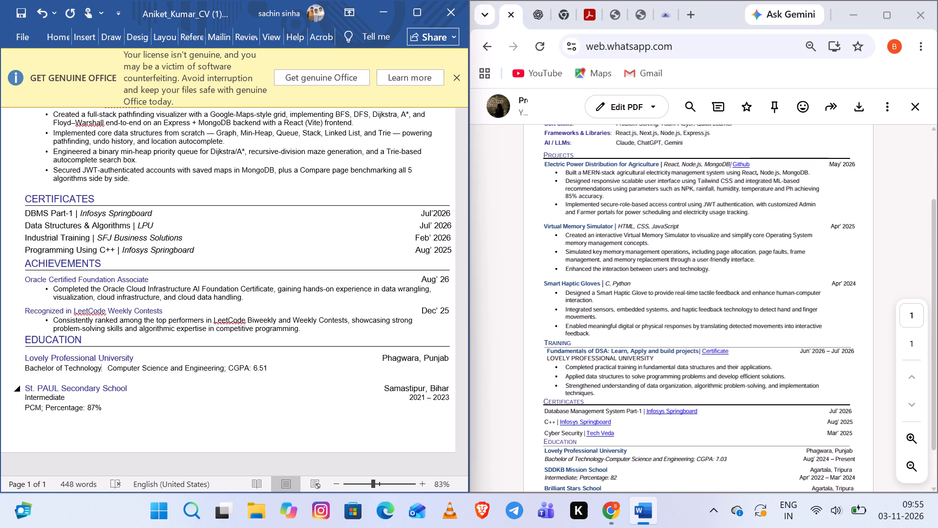
Remove an extra space between Bachelor of Technology and Computer Science and Engineering.
left_click(107, 368)
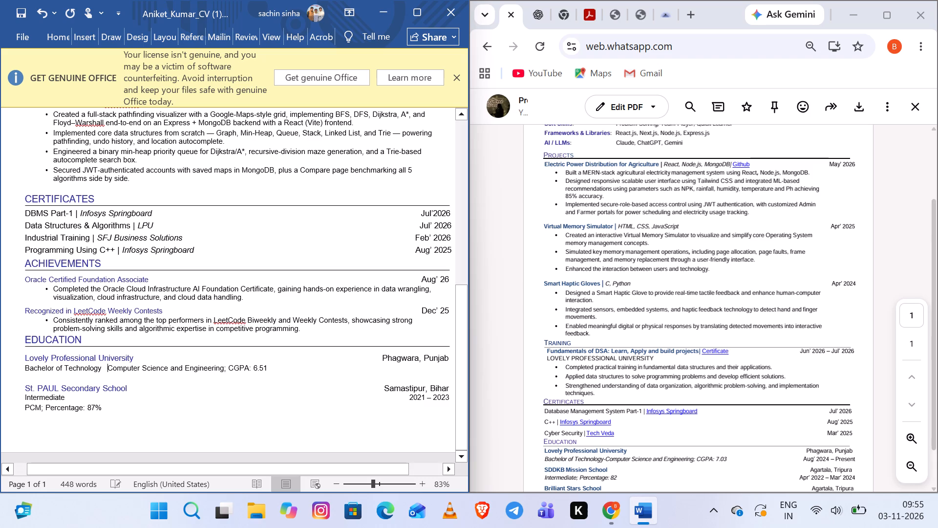
key("BackSpace")
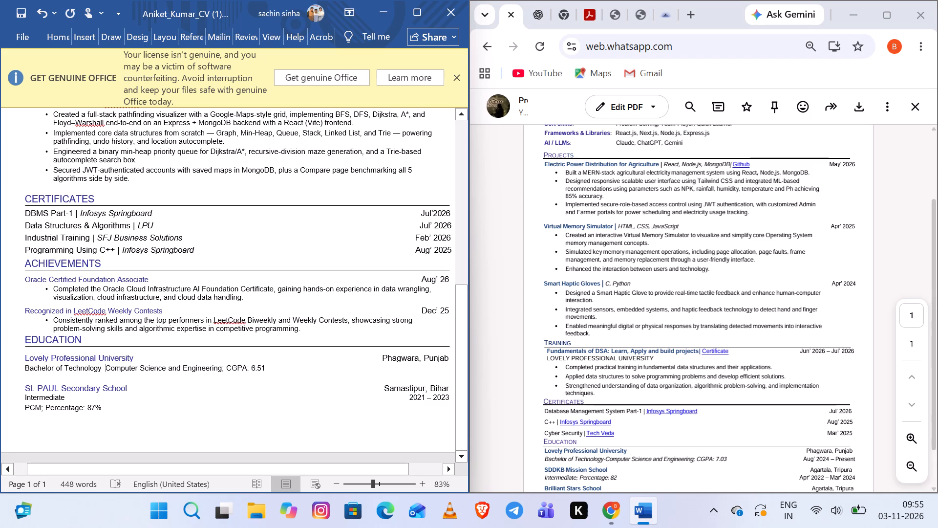
Reduce the font size of the Bachelor of Technology degree and CGPA line to 8.
left_click_drag(18, 367, 232, 376)
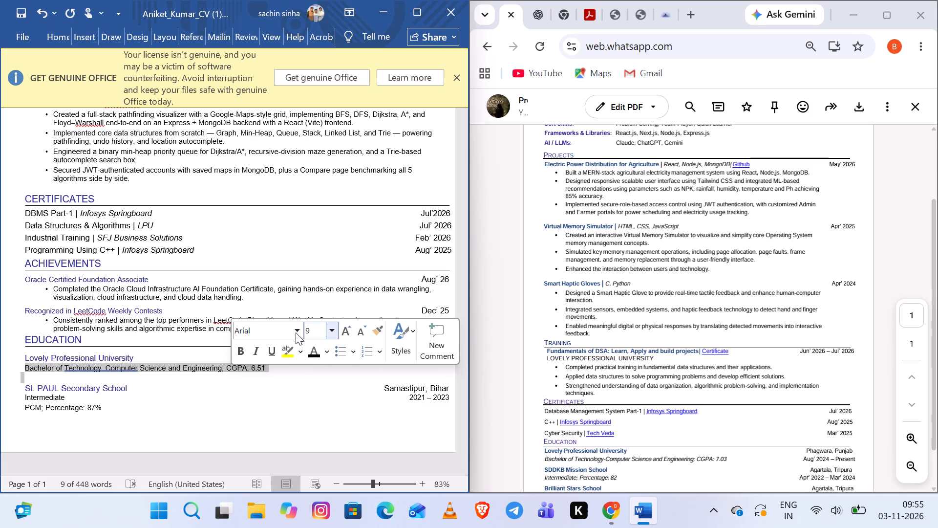
left_click(361, 330)
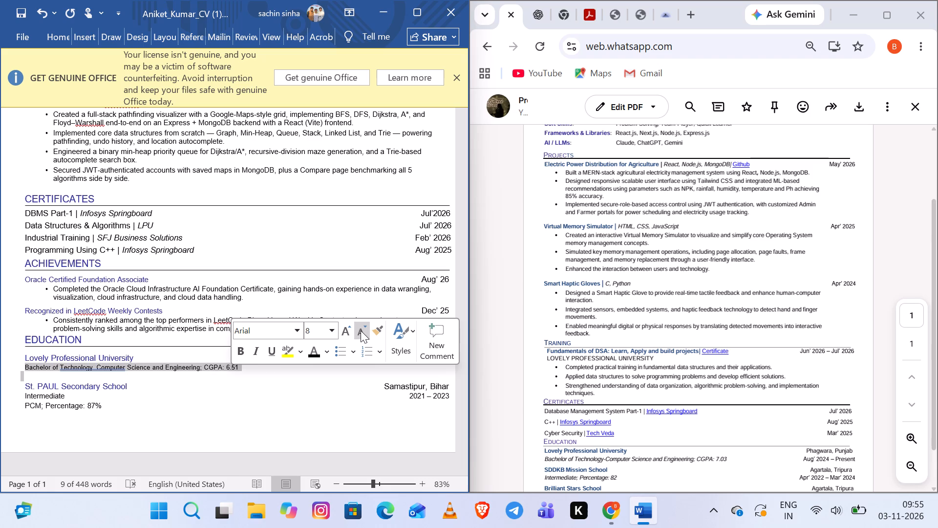
left_click(274, 426)
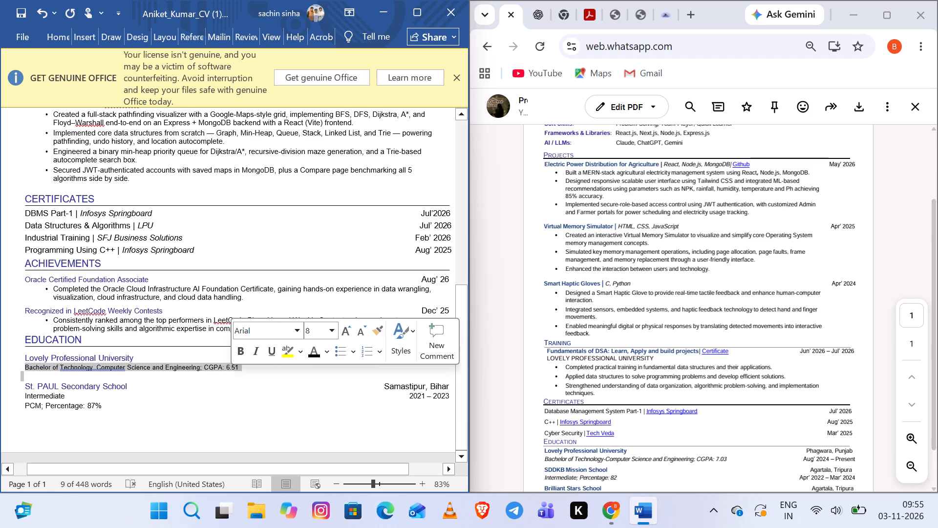
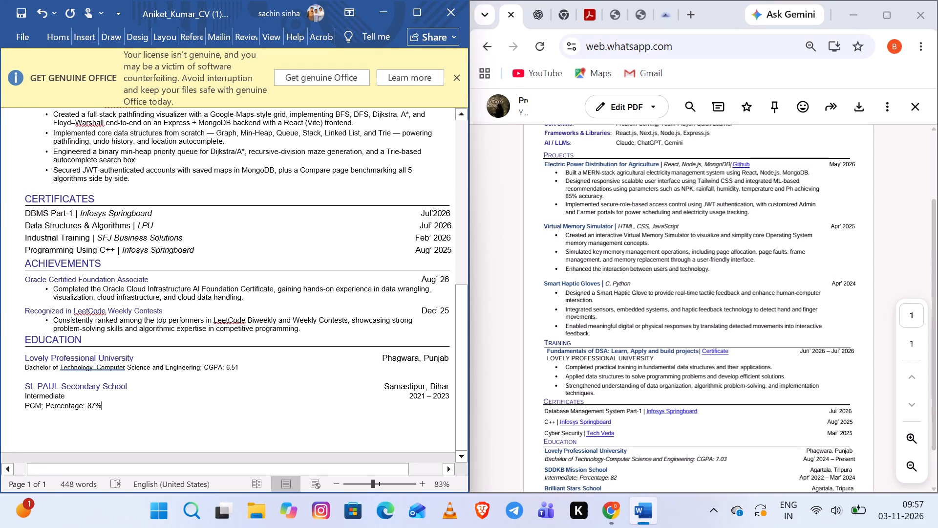
Reduce the font size of Phagwara, Punjab on the Lovely Professional University line to 7.
left_click_drag(379, 354, 418, 357)
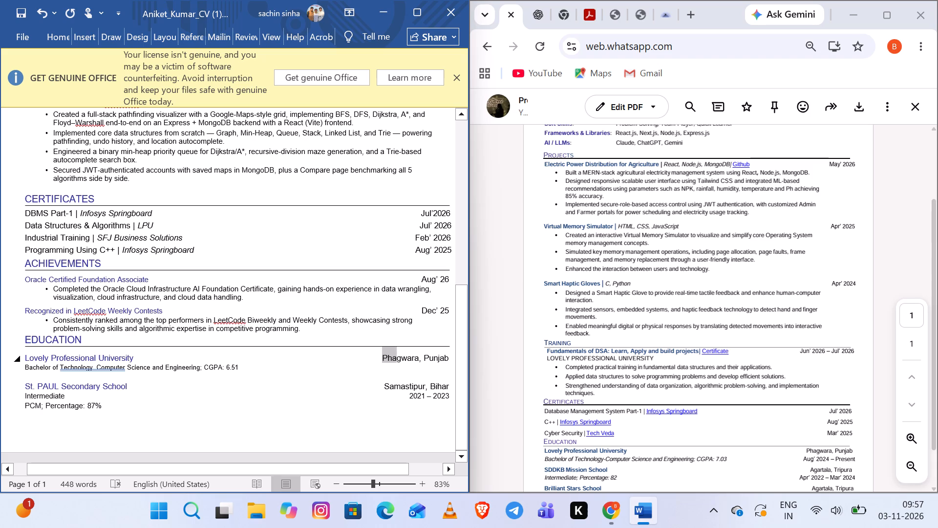
left_click_drag(418, 357, 447, 362)
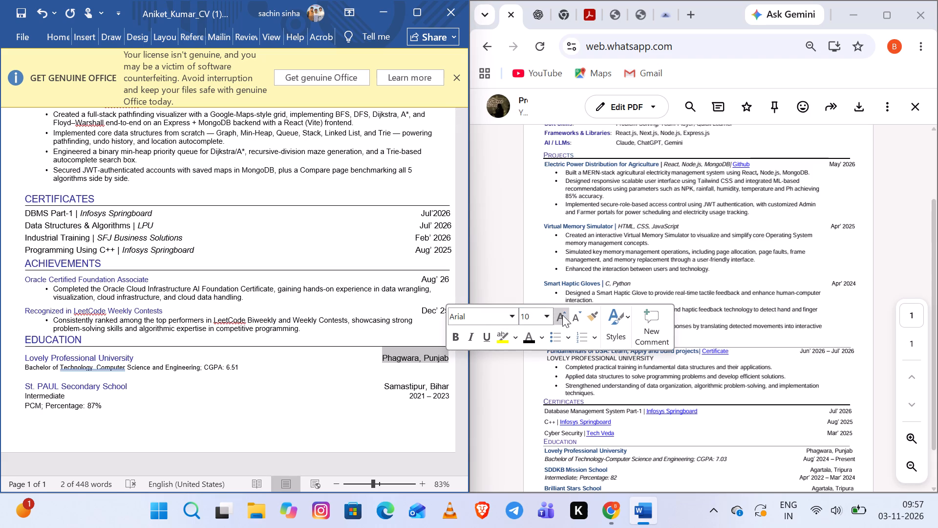
left_click(576, 317)
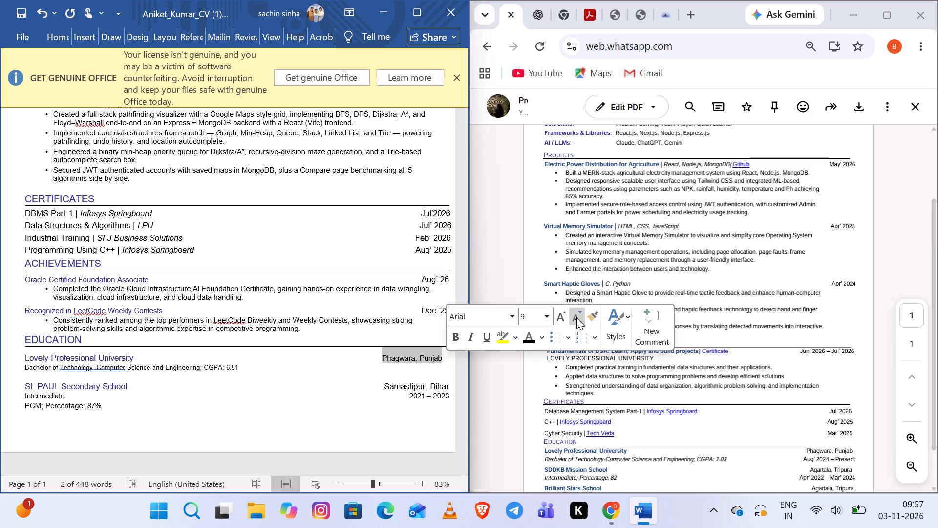
left_click(576, 317)
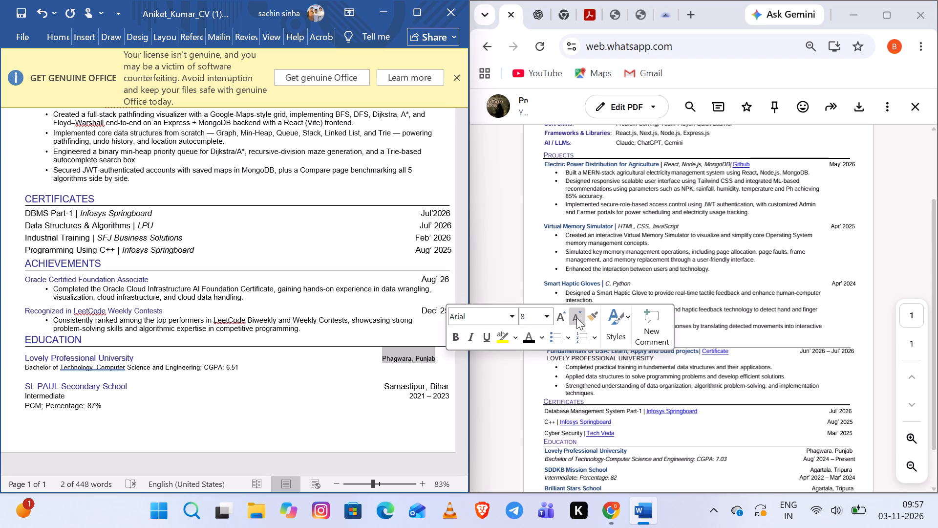
left_click(576, 317)
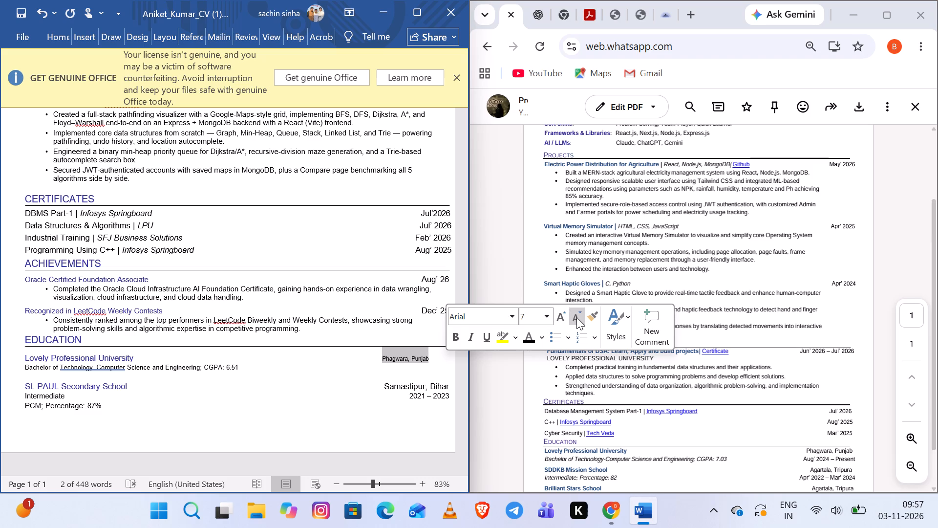
left_click(374, 376)
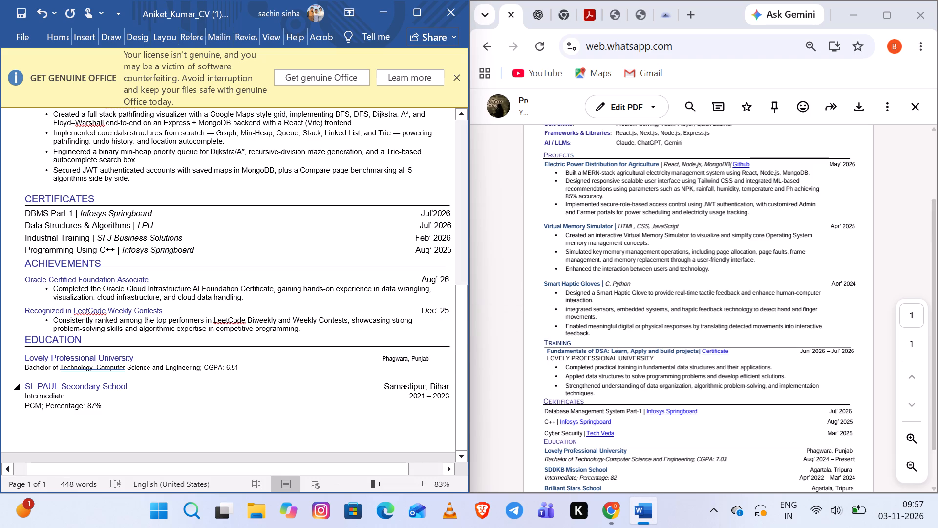
Adjust the gap after Lovely Professional University so Phagwara, Punjab ends in line with Samastipur, Bihar, keeping the university name intact.
left_click(381, 360)
key("BackSpace")
key("BackSpace")
key("BackSpace")
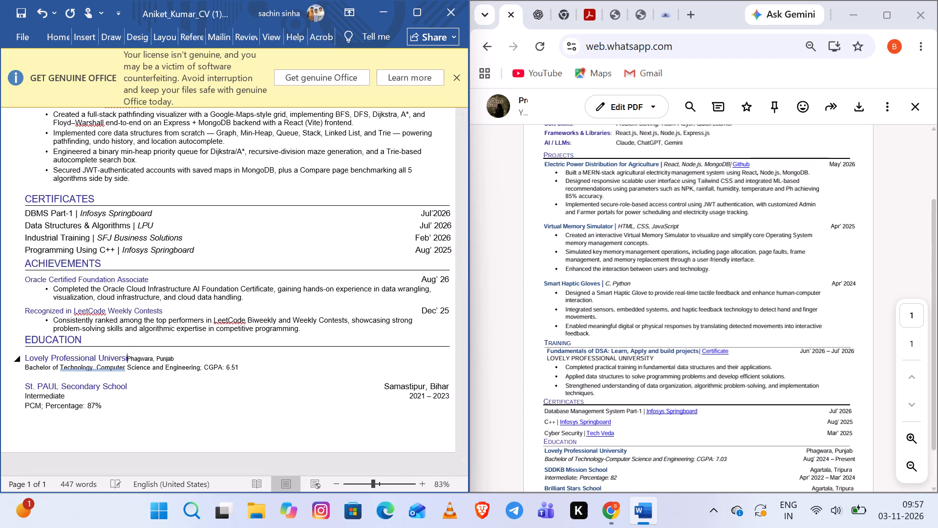
type("ty")
key("space")
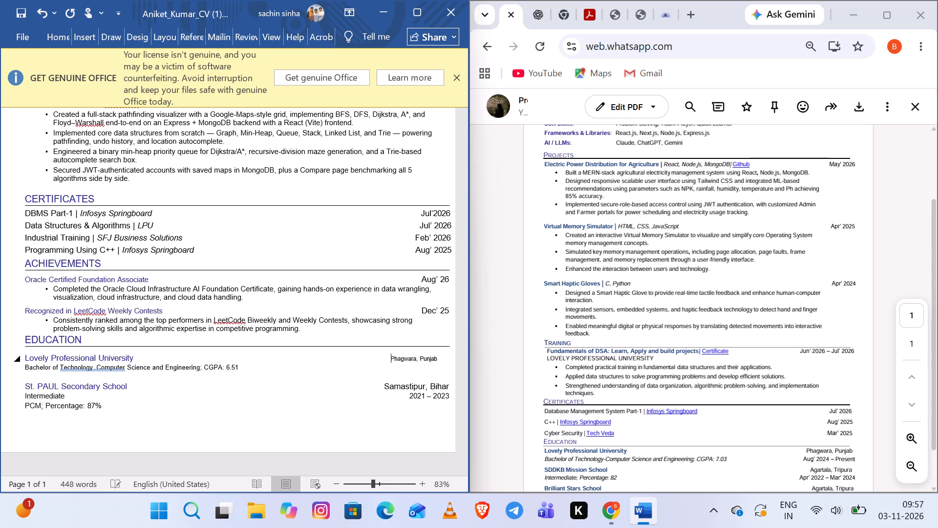
key("space")
key("space")
key("space")
key("space")
key("space")
Add Aug'2024- and the start of the word present after the CGPA on the Bachelor of Technology line, aligned under Phagwara, Punjab.
left_click(263, 373)
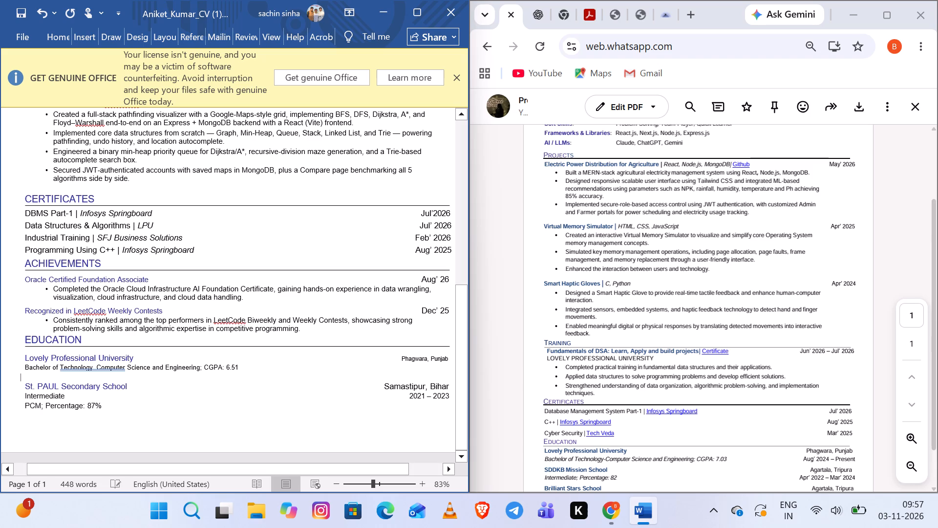
left_click(248, 368)
key("space")
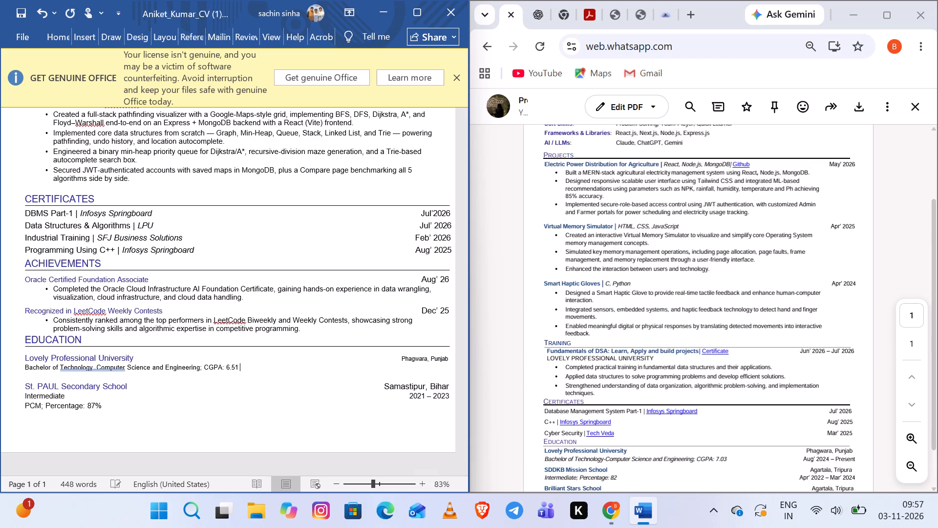
key("space")
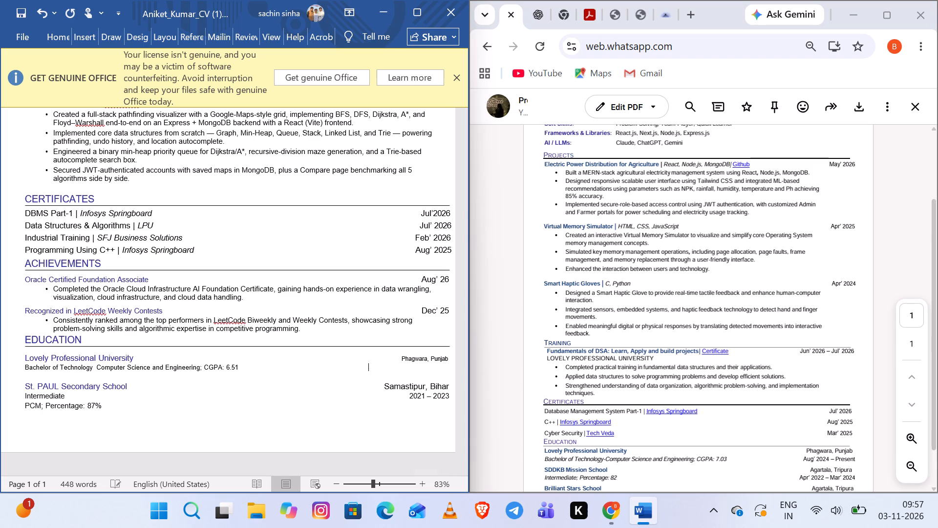
key("space")
key("space")
key("space")
key("space")
key("space")
key("space")
key("space")
key("a")
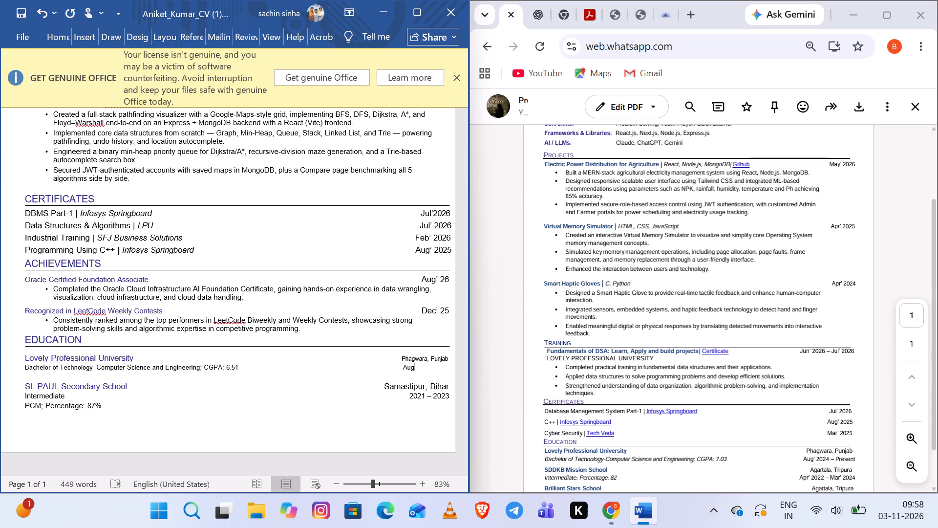
key("apostrophe")
type("202")
key("4")
left_click(0, 192)
key("minus")
type("pree")
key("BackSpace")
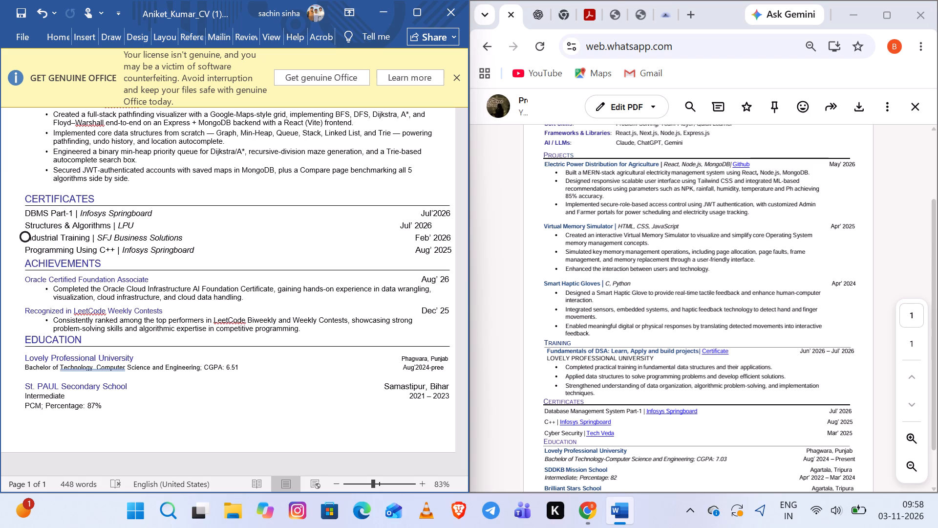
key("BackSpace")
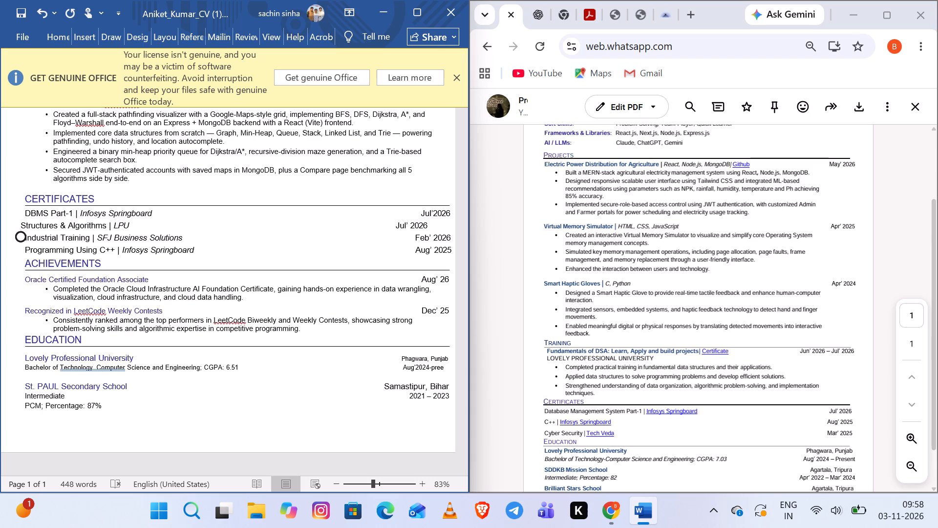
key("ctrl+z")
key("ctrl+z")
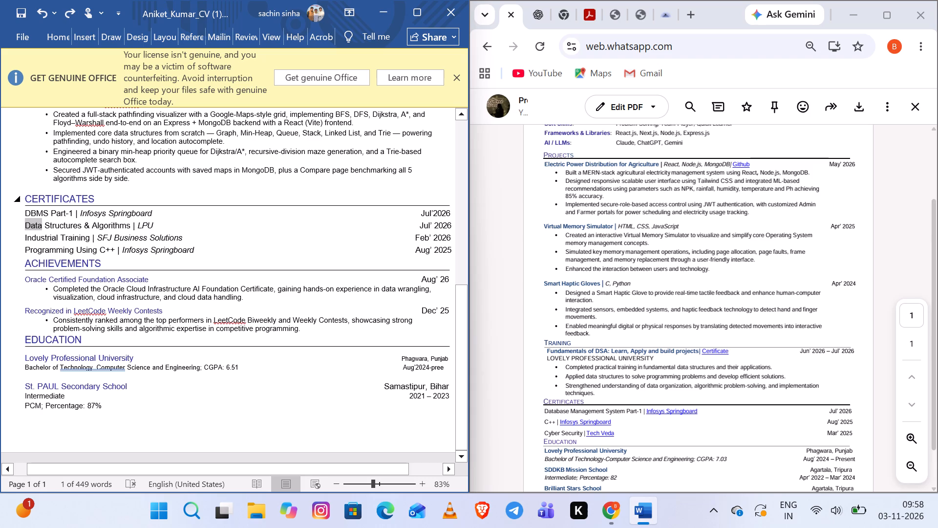
Fill in the missing letters of the word present in the Aug'2024 date range on the Bachelor of Technology line.
left_click(279, 399)
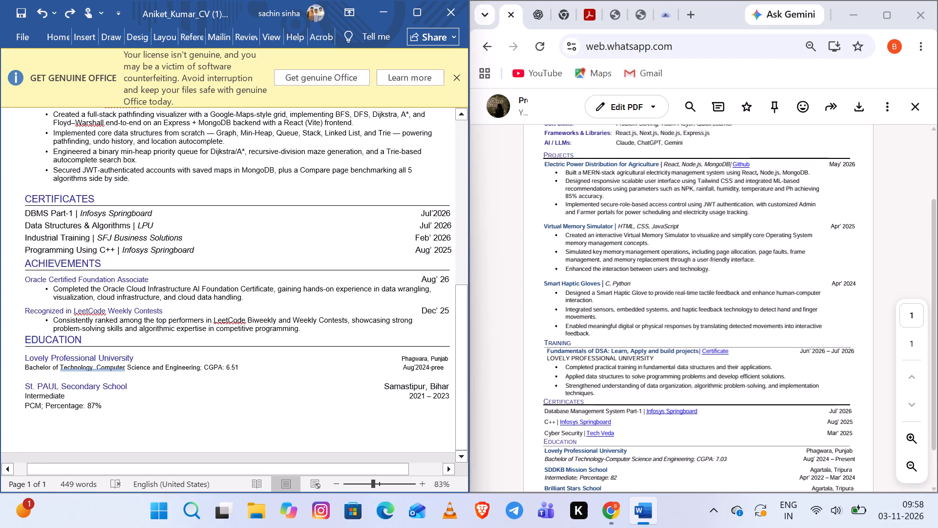
left_click(440, 371)
left_click(437, 365)
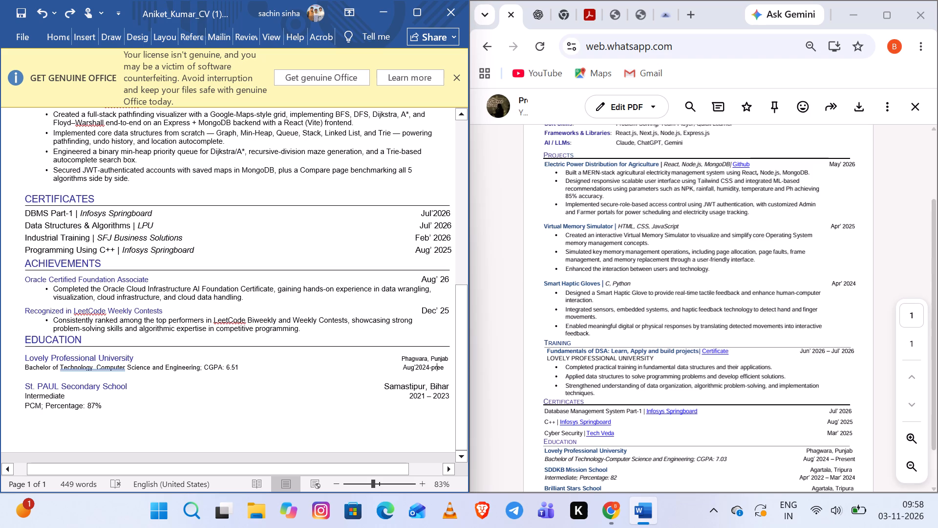
left_click(443, 370)
left_click(439, 365)
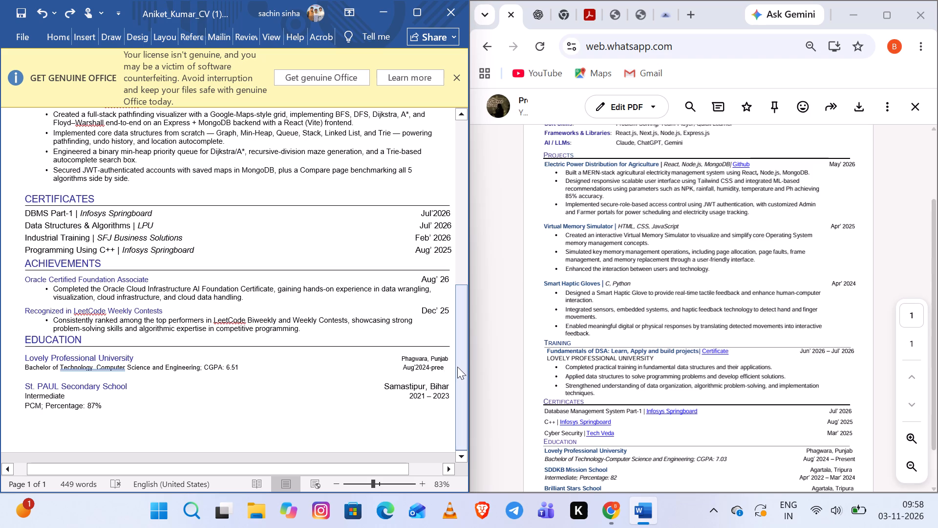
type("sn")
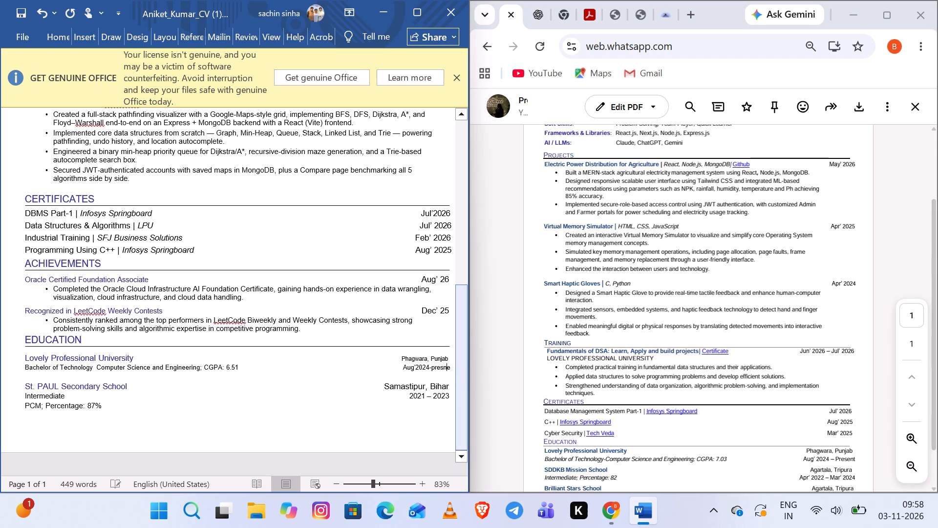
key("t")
Correct the misspelled ending of the Aug'2024 date range on the Bachelor of Technology line so the word reads present.
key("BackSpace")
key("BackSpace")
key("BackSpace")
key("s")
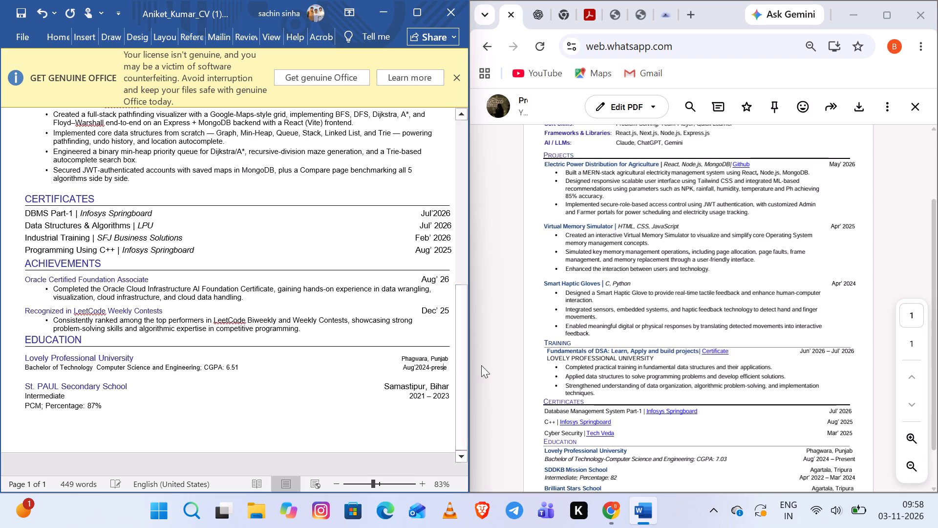
left_click(445, 368)
left_click(447, 369)
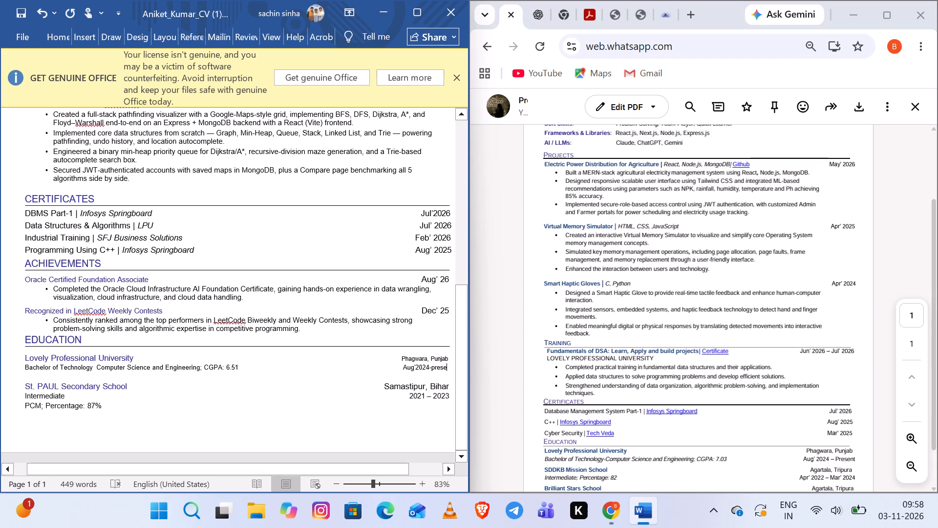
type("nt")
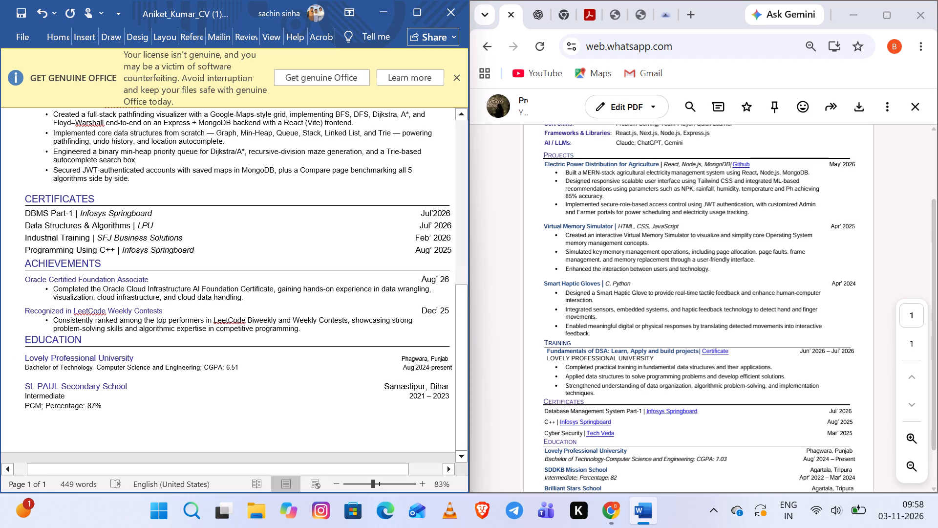
Remove the lowercase p at the start of present in the Aug'2024 date range on the Bachelor of Technology line.
left_click(434, 370)
left_click(434, 370)
key("BackSpace")
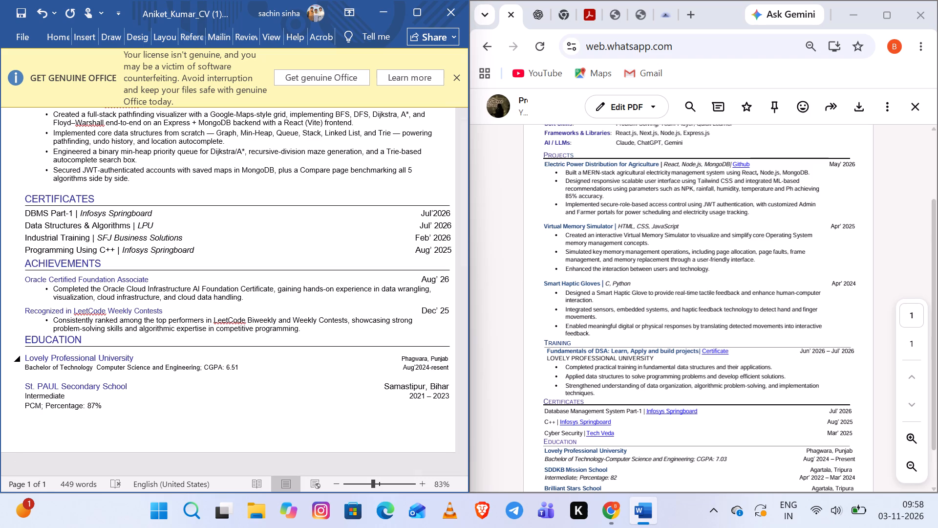
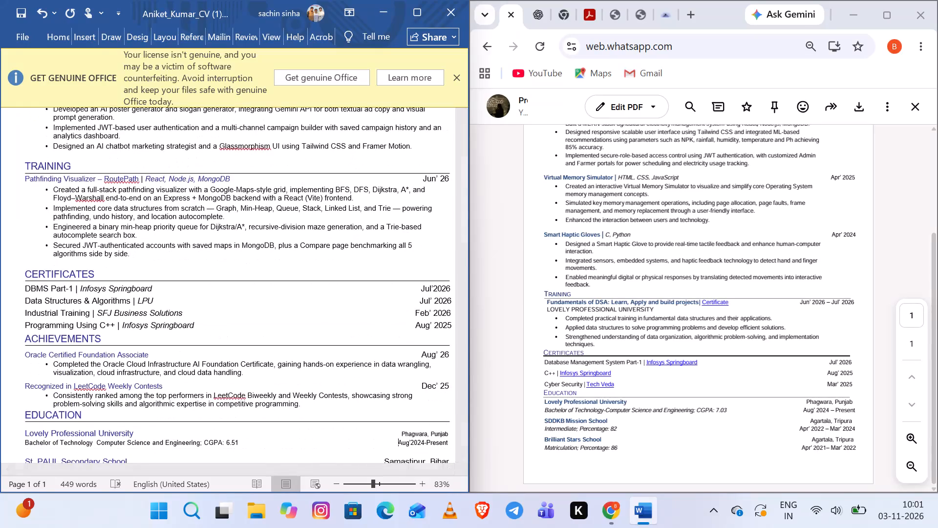
Remove the final d from Developed in the AI poster generator bullet of the AI Advertising Campaign Generator project.
scroll(108, 206, "up", 2)
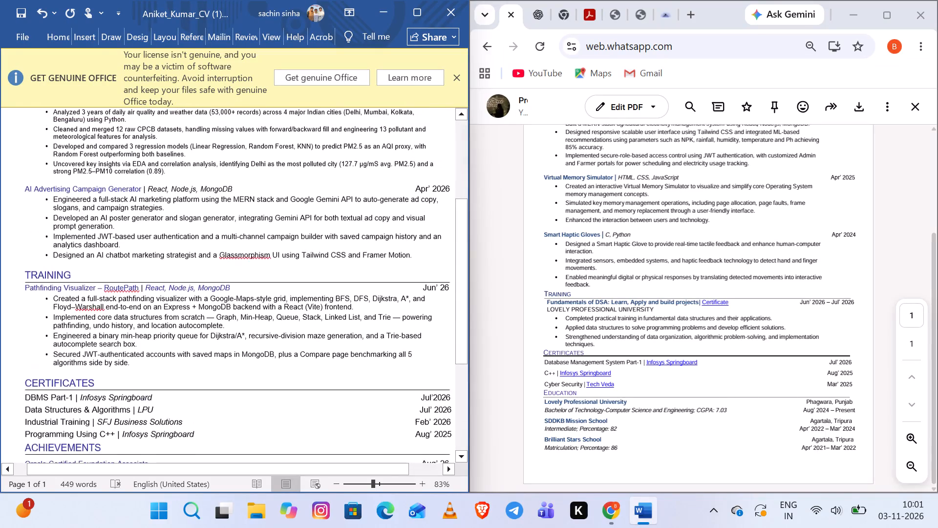
scroll(108, 206, "up", 2)
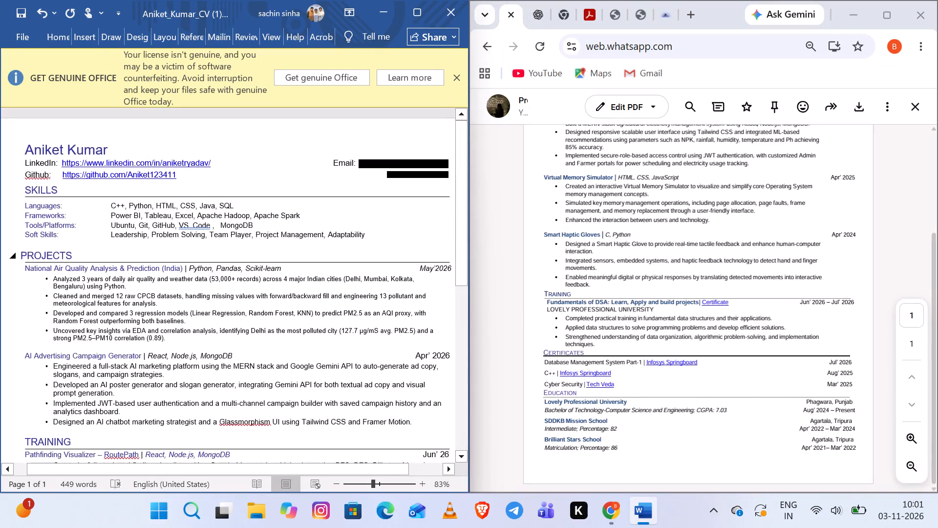
left_click(88, 383)
key("BackSpace")
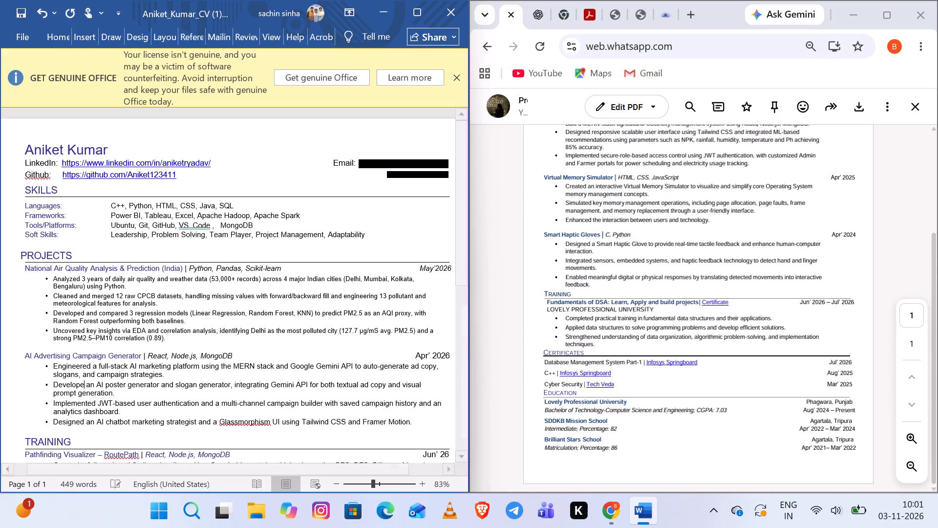
Replace the opening word of the AI poster generator bullet under AI Advertising Campaign Generator with Integrated.
key("BackSpace")
key("BackSpace")
key("BackSpace")
key("BackSpace")
key("BackSpace")
key("BackSpace")
key("BackSpace")
key("BackSpace")
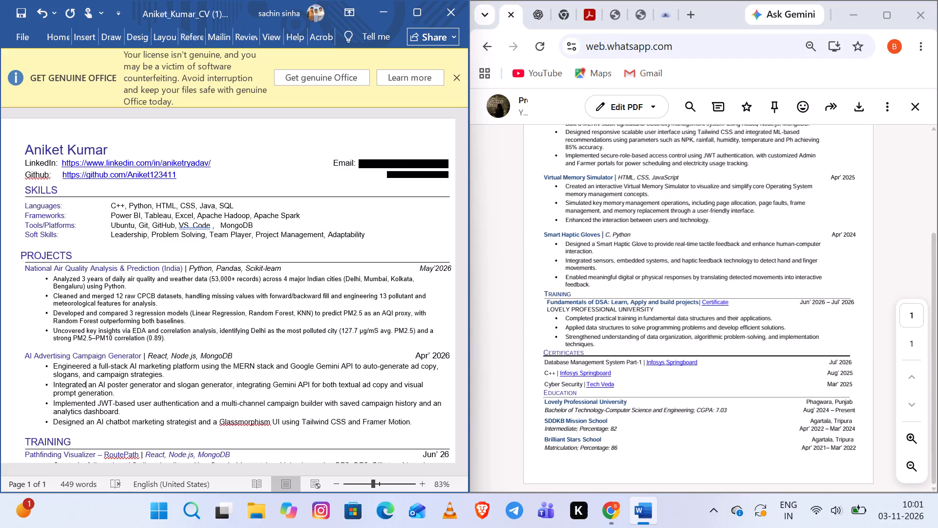
Review the Projects and Training bullets in the CV for wording and layout.
scroll(90, 384, "down", 1)
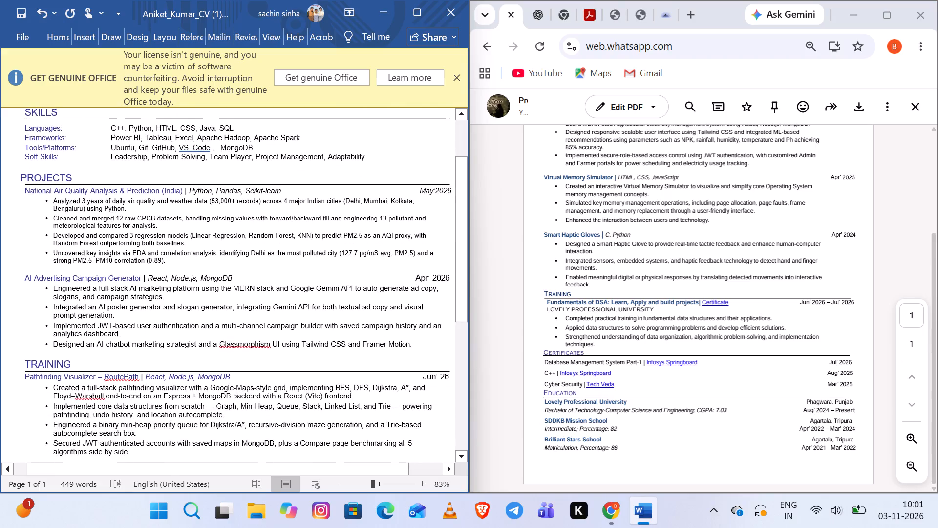
scroll(90, 384, "down", 2)
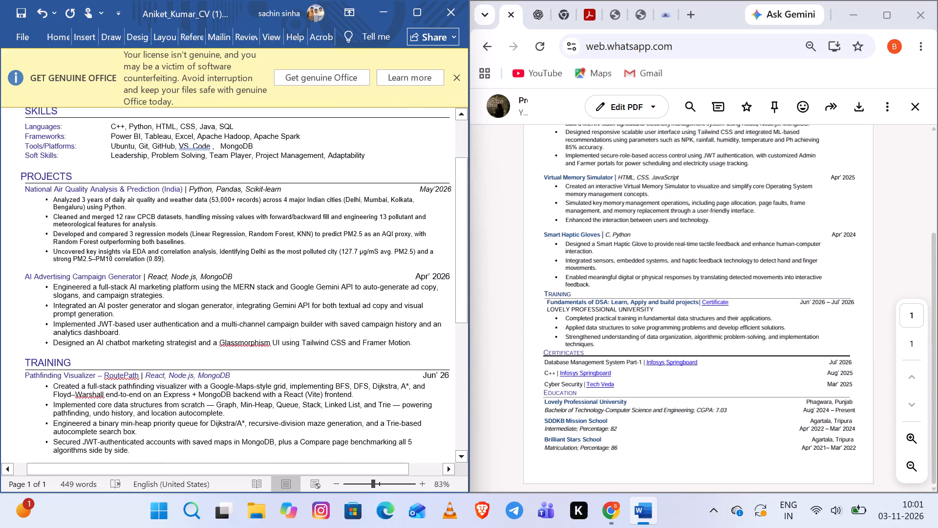
scroll(90, 384, "down", 3)
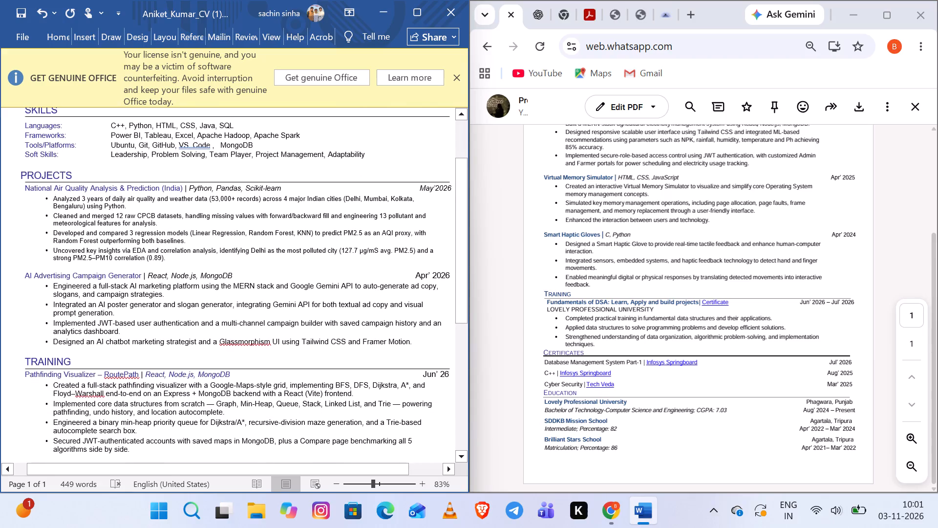
scroll(90, 384, "down", 4)
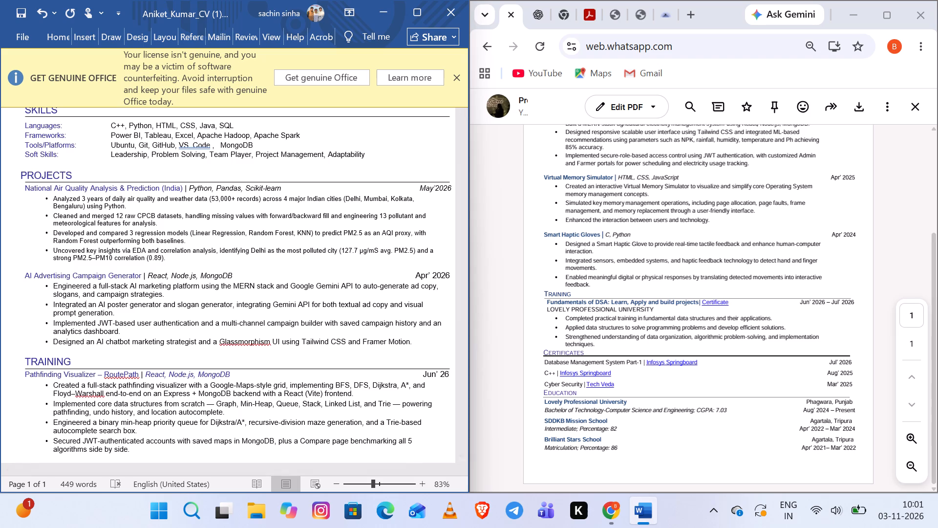
scroll(90, 384, "down", 1)
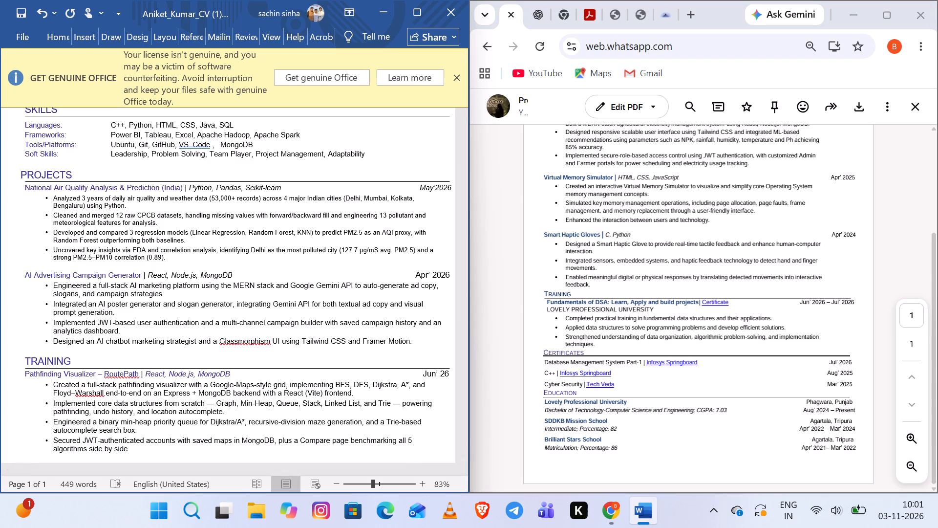
scroll(90, 384, "down", 1)
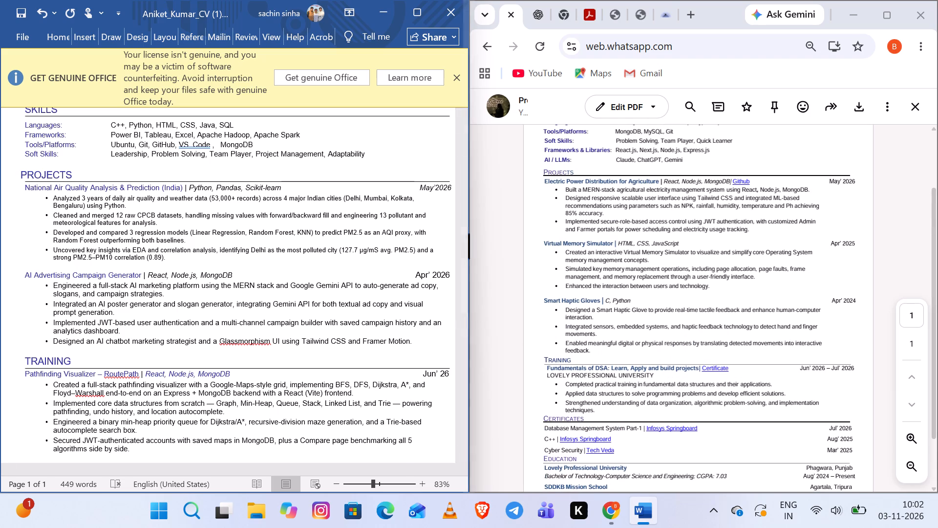
Replace the opening word of the binary min-heap priority queue bullet under Pathfinding Visualizer with Enabled.
left_click(90, 420)
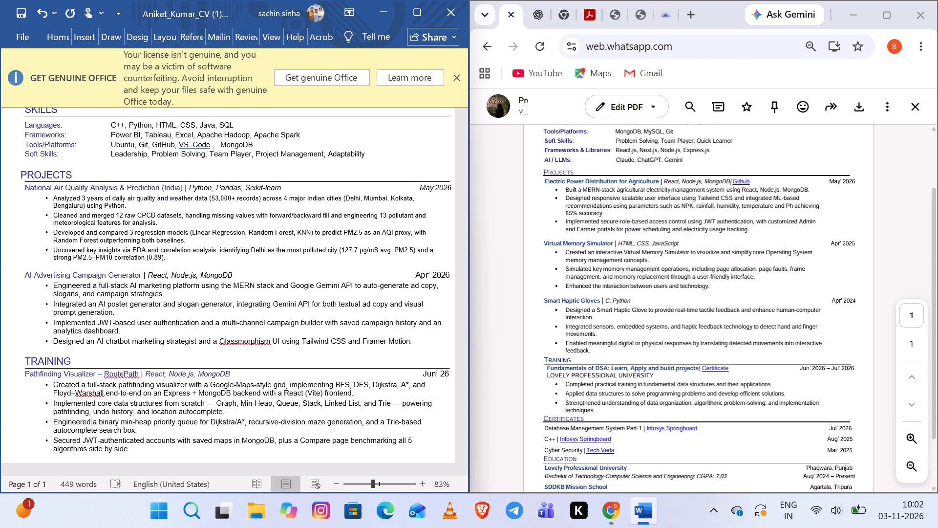
key("Left")
key("BackSpace")
key("BackSpace")
key("BackSpace")
key("BackSpace")
key("BackSpace")
key("BackSpace")
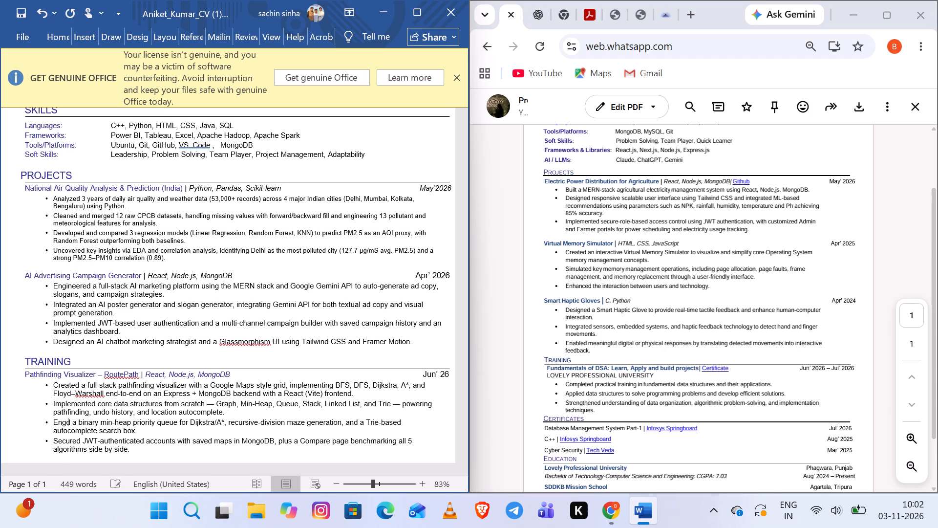
key("BackSpace")
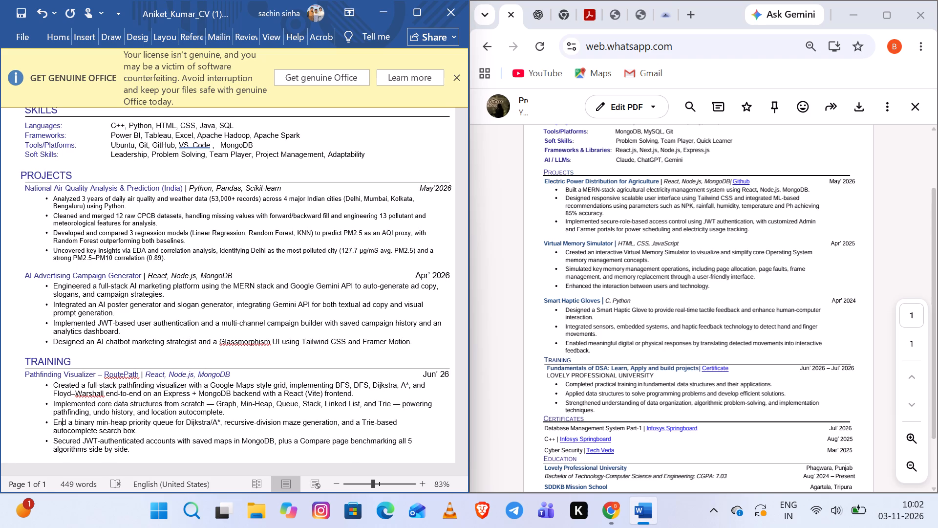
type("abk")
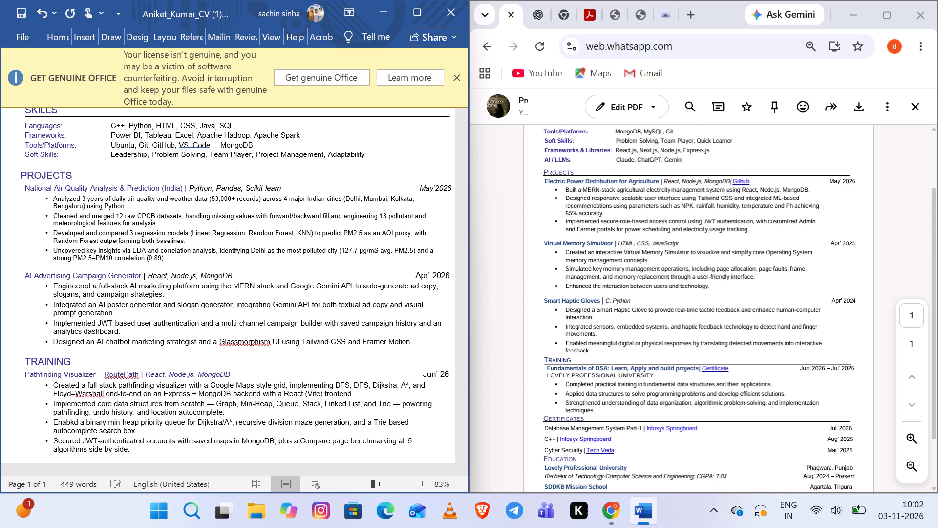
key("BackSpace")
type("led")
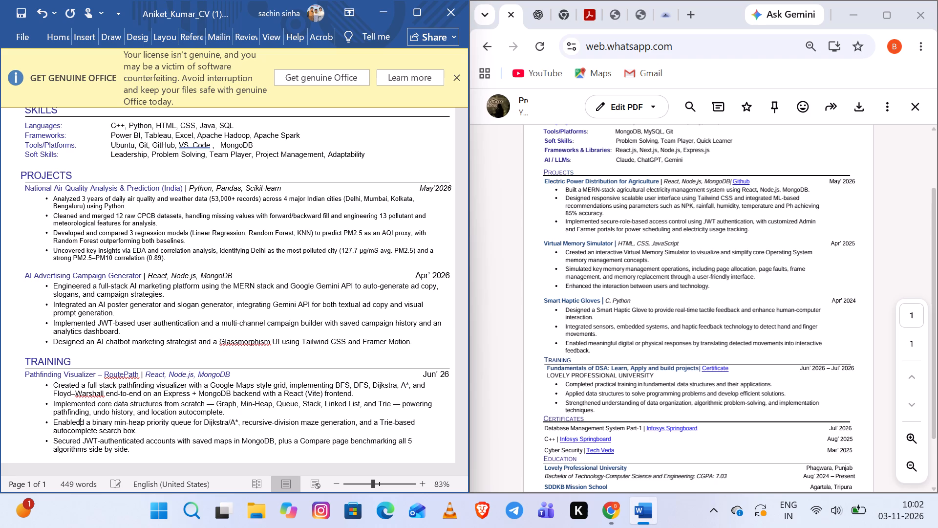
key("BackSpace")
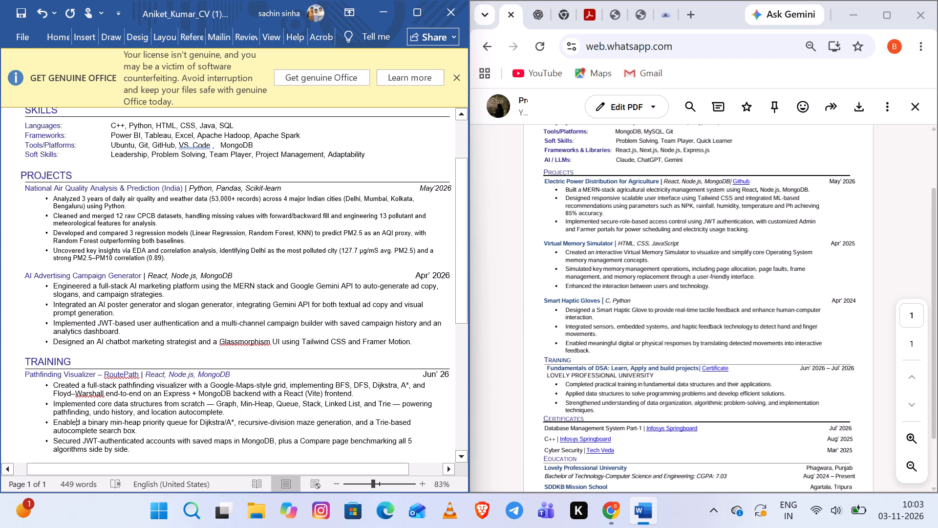
Reduce the font size of all four Pathfinding Visualizer bullets in the Training section to 8.
left_click_drag(53, 383, 191, 454)
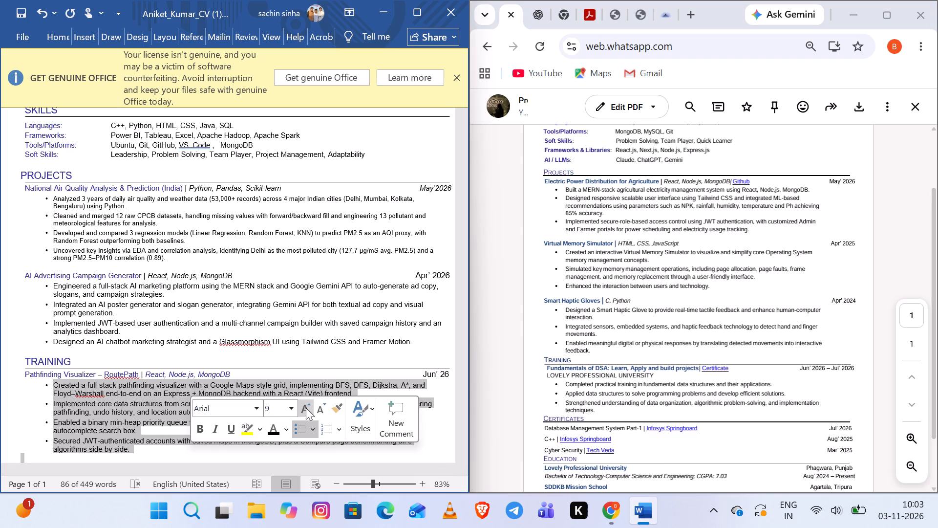
left_click(319, 406)
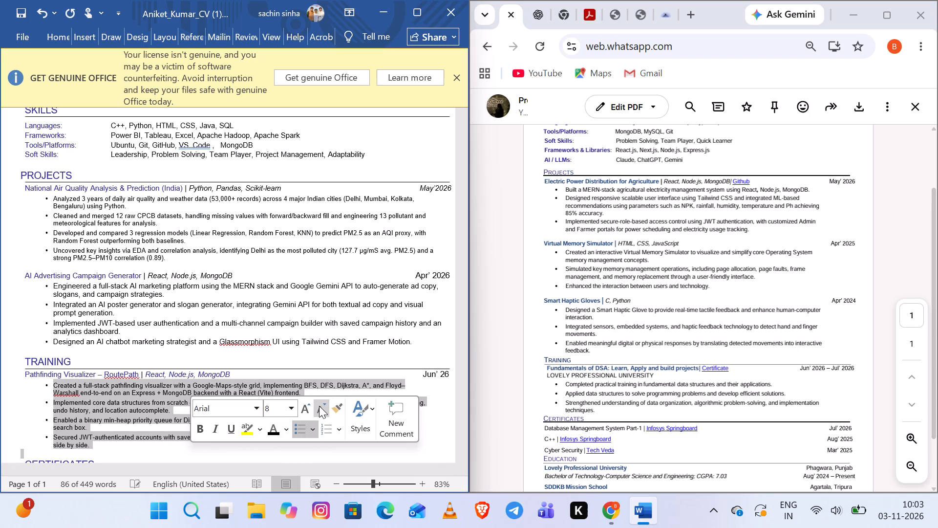
left_click(437, 421)
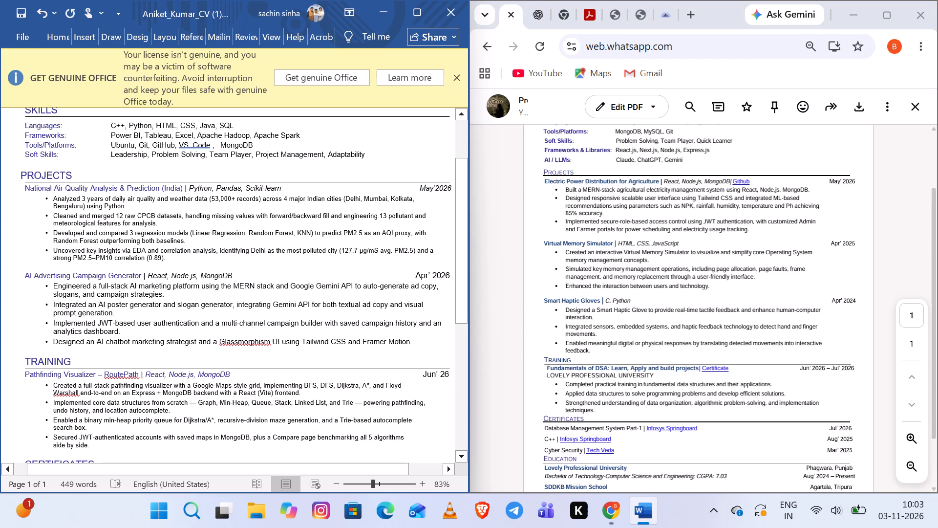
Reduce the font size of the four AI Advertising Campaign Generator bullets to 8, matching the Training bullets.
left_click_drag(50, 285, 86, 299)
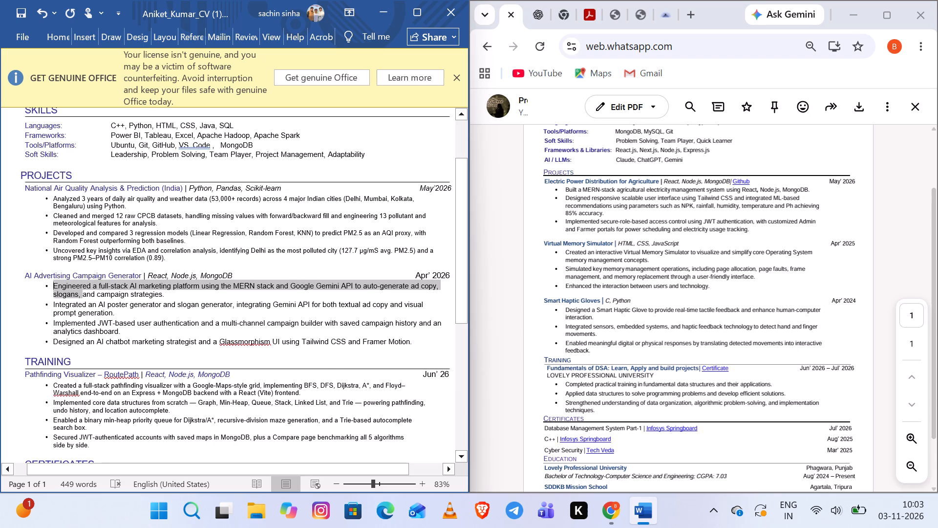
left_click_drag(86, 299, 172, 344)
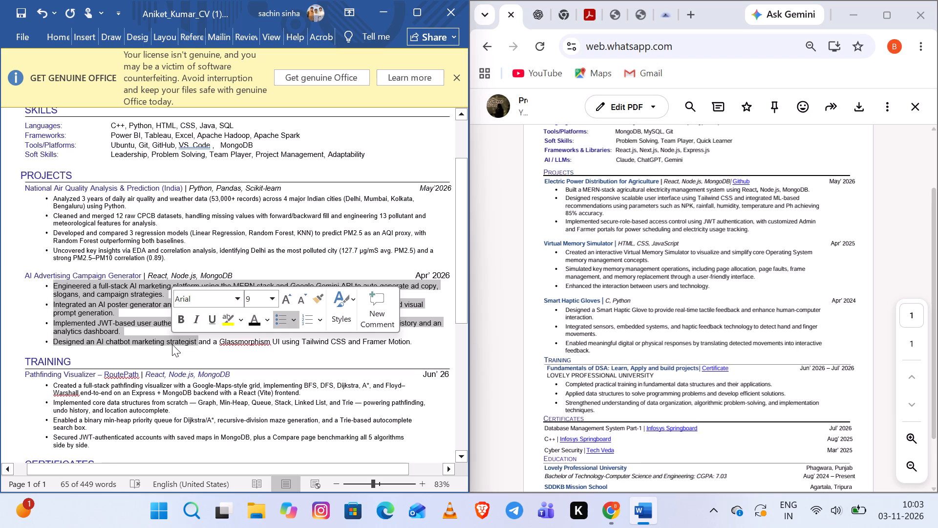
left_click(185, 346)
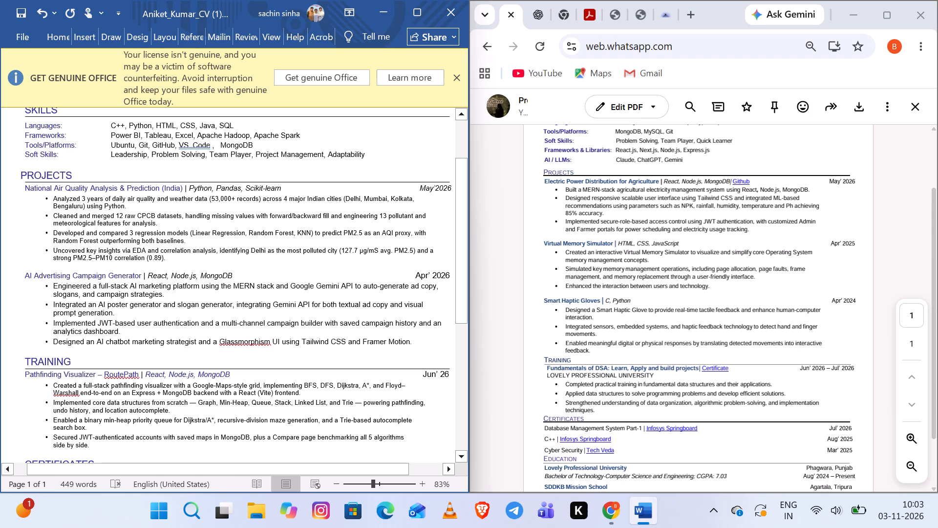
left_click_drag(51, 286, 178, 355)
left_click(312, 307)
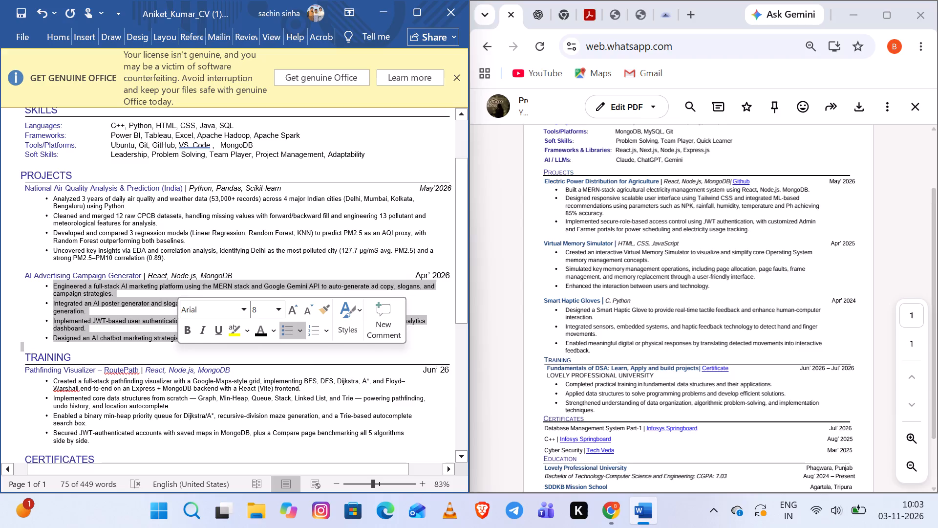
Reduce the font size of the four certificate lines, from DBMS Part-1 to Programming Using C++, to 8.
left_click(441, 399)
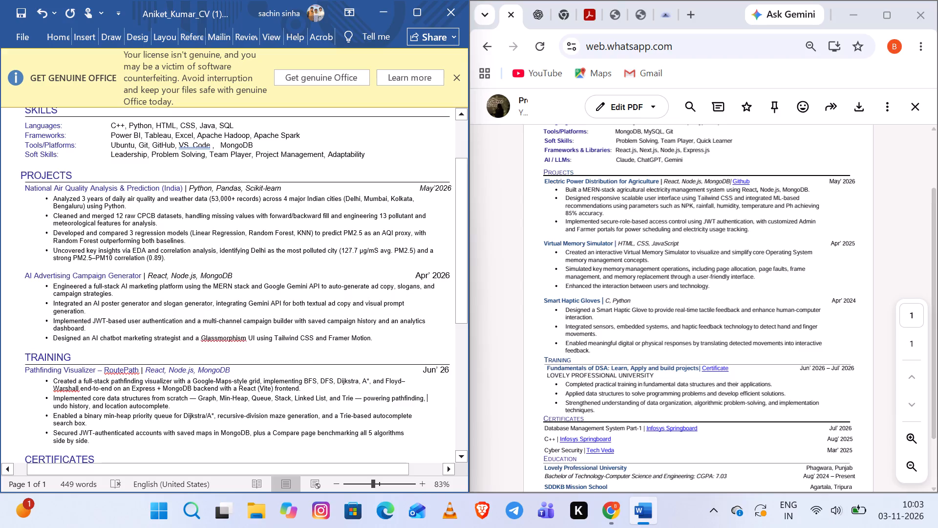
scroll(302, 305, "up", 1)
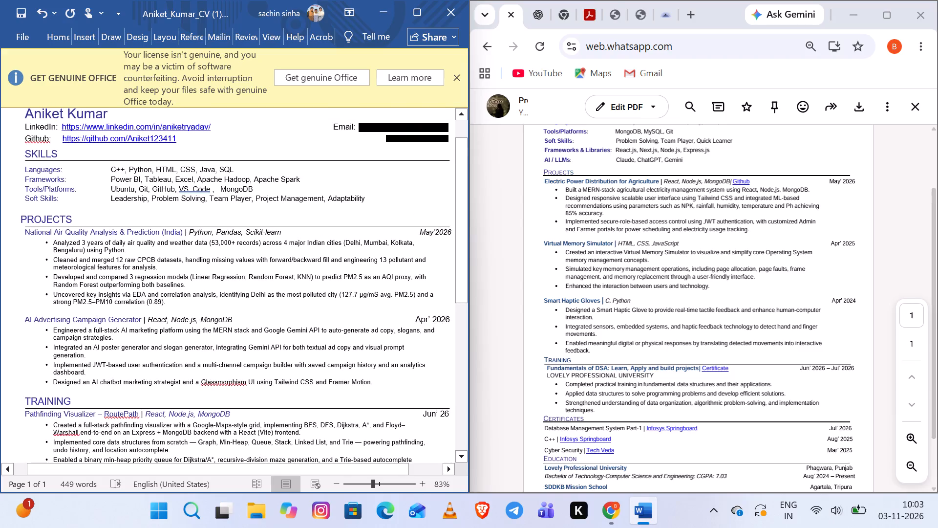
scroll(302, 305, "up", 2)
scroll(302, 305, "down", 3)
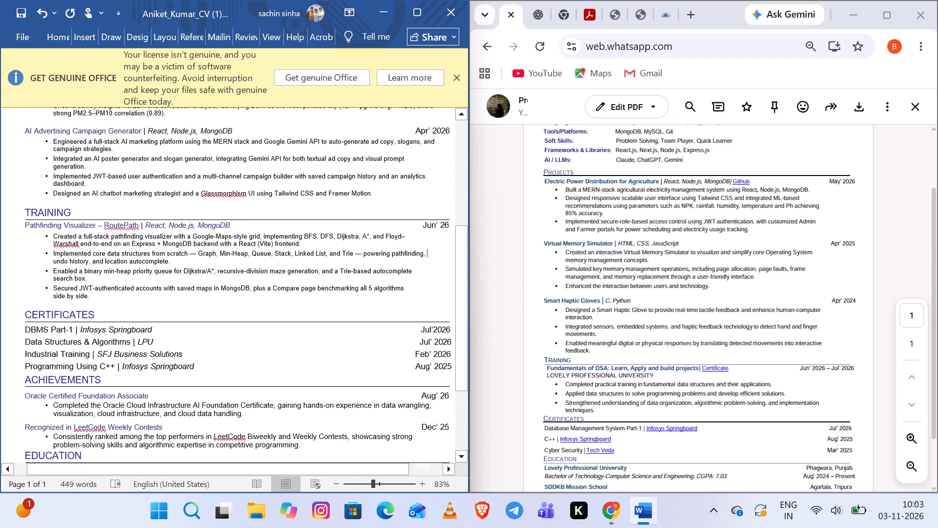
scroll(302, 305, "down", 2)
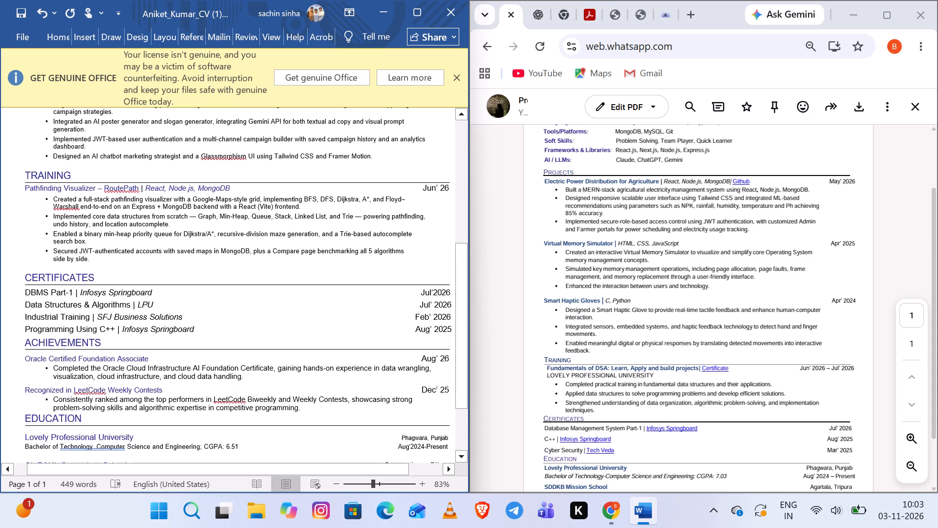
left_click_drag(20, 291, 138, 342)
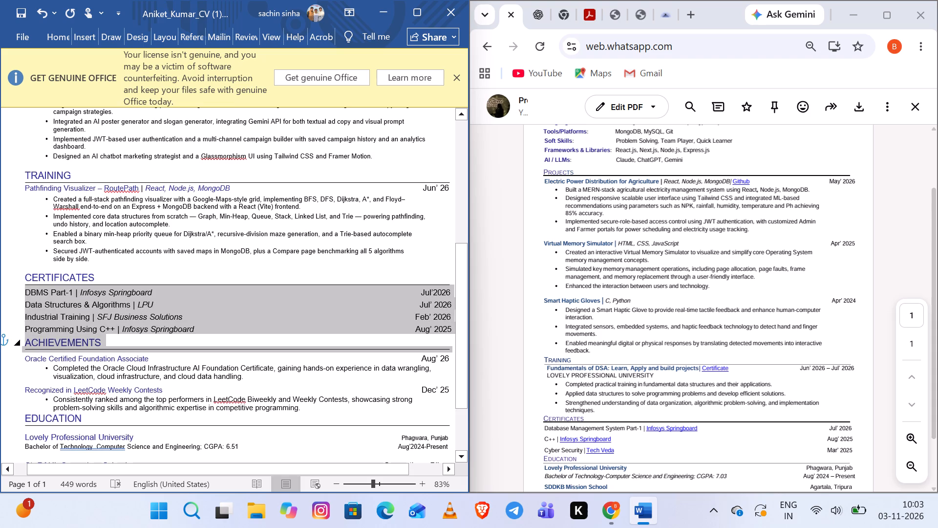
left_click_drag(138, 342, 230, 334)
left_click_drag(230, 334, 449, 353)
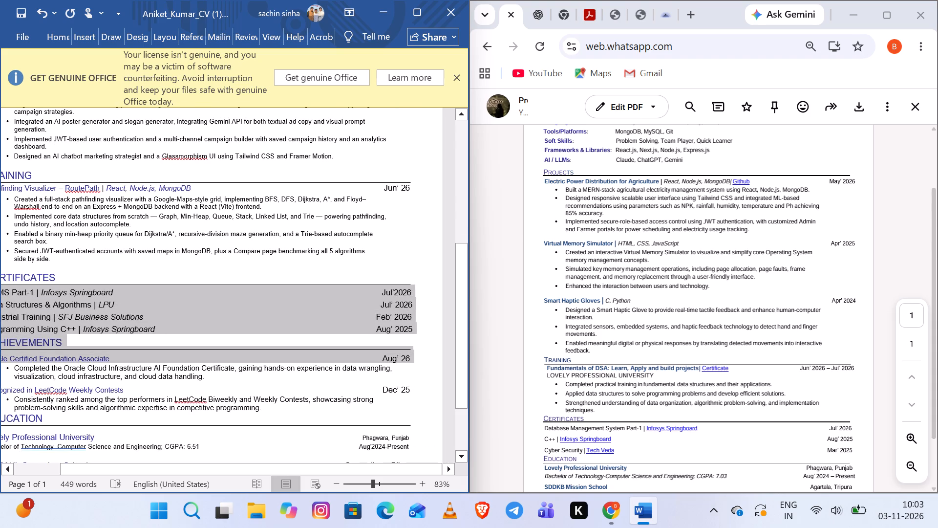
left_click_drag(449, 353, 439, 331)
left_click(506, 287)
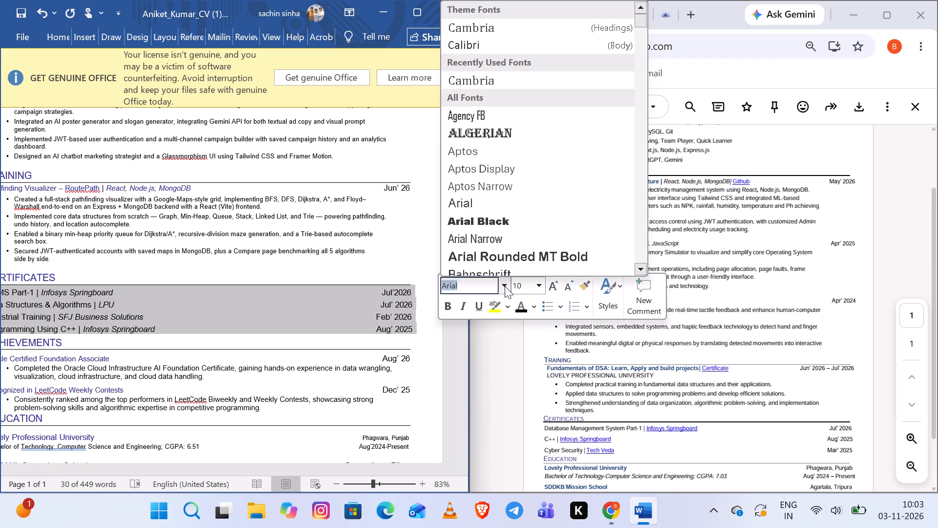
left_click(566, 286)
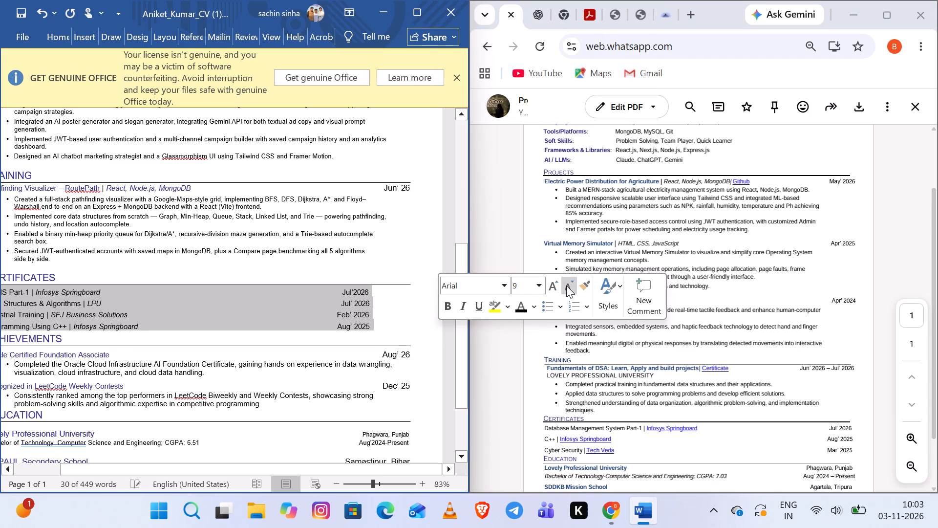
left_click(568, 286)
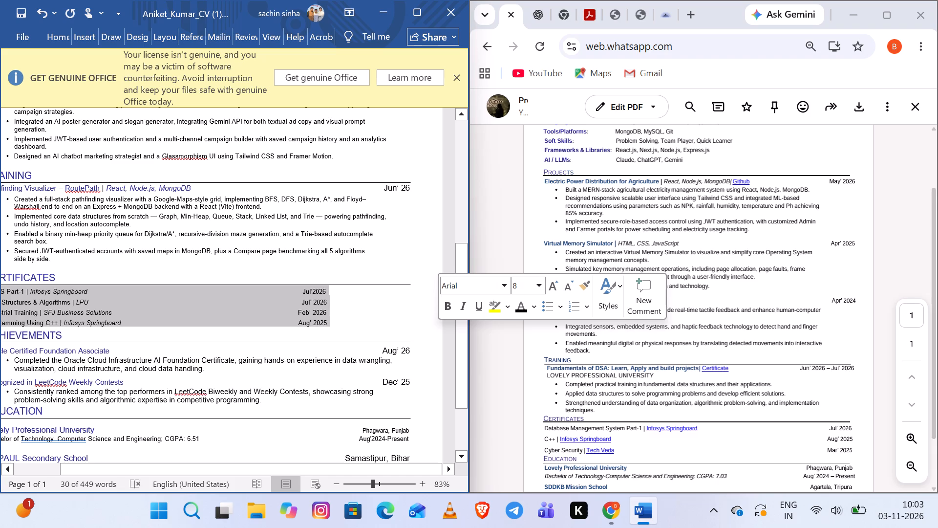
left_click(251, 341)
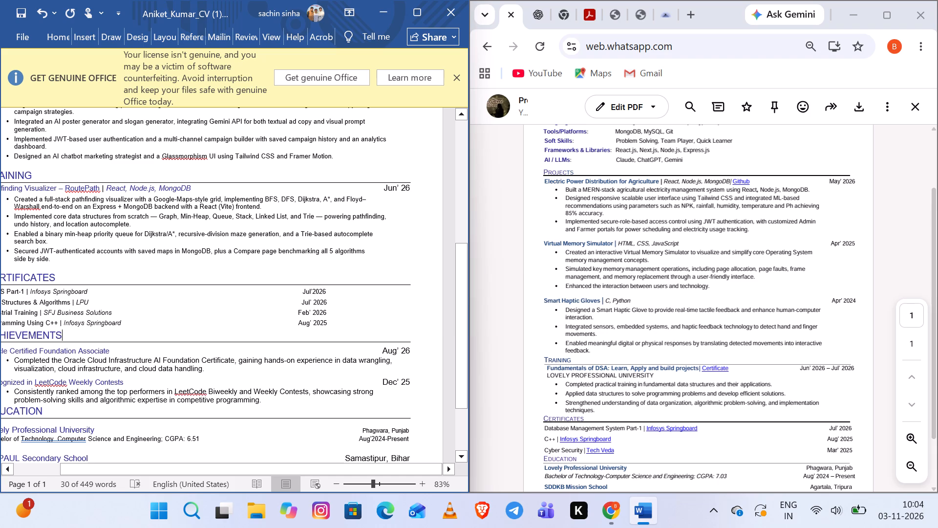
Place the text cursor directly before the Jul'2026 date on the DBMS Part-1 certificate line.
left_click(291, 298)
left_click(302, 293)
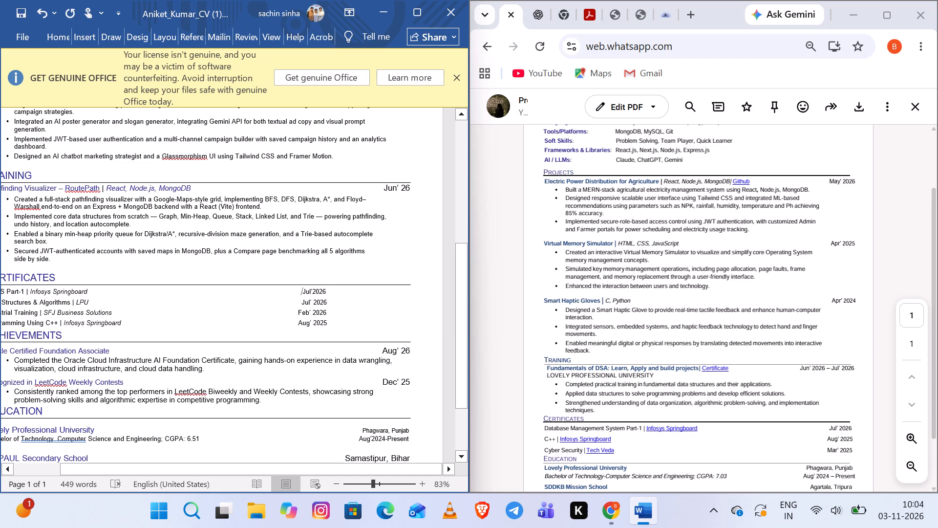
Widen the gap before Jul'2026 on the Part-1 Infosys Springboard certificate line, moving the date toward the page's right margin.
key("space")
key("space")
key("space")
key("space")
key("space")
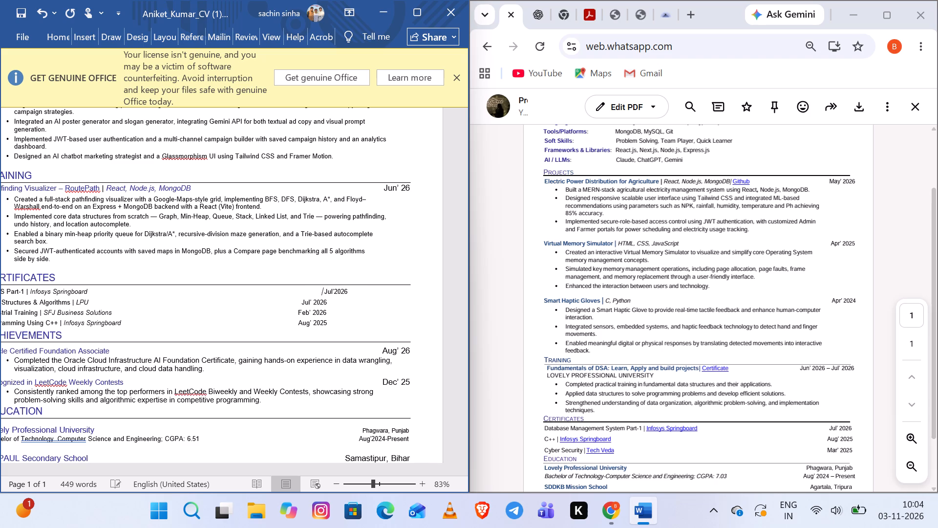
key("space")
key("space")
key("space")
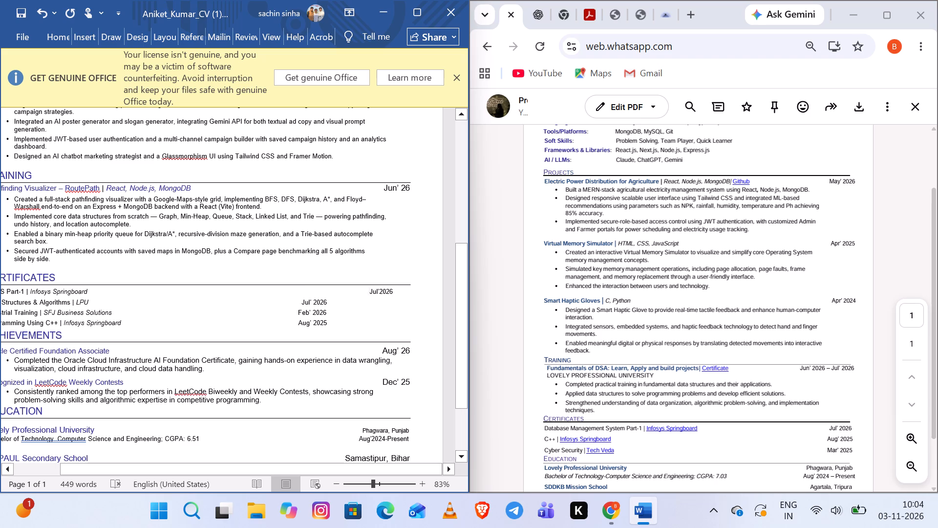
Widen the gap before Jul' 2026 on the Data Structures & Algorithms certificate line, moving the date toward the page's right margin.
left_click_drag(297, 308, 320, 332)
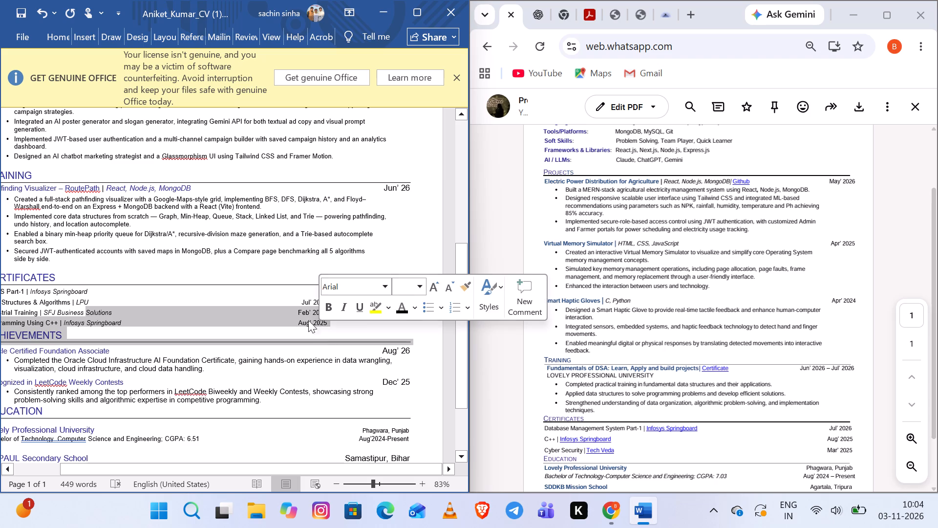
left_click(282, 297)
left_click(301, 305)
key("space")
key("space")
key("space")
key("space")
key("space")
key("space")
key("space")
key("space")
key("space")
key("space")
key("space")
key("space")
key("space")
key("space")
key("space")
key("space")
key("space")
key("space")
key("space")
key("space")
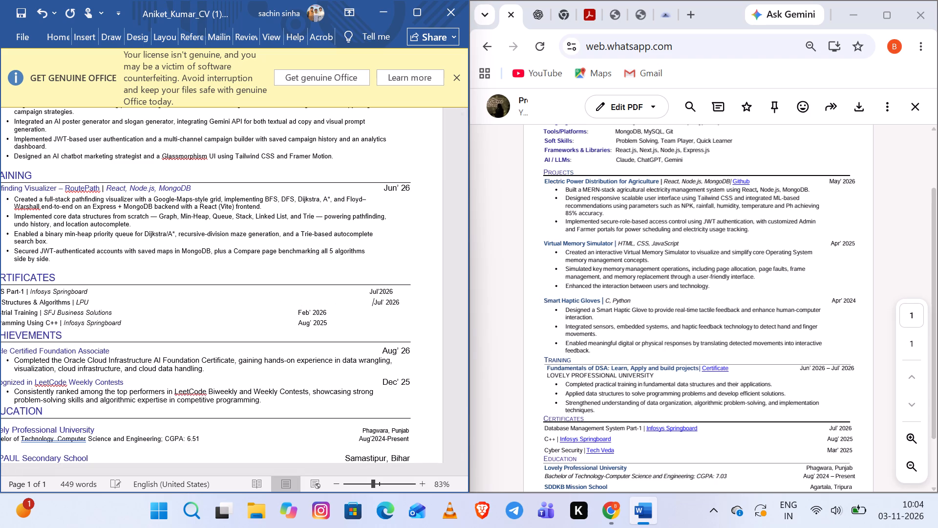
Widen the gap before Feb' 2026 on the Industrial Training certificate line, moving the date out under the Data Structures date.
left_click(298, 313)
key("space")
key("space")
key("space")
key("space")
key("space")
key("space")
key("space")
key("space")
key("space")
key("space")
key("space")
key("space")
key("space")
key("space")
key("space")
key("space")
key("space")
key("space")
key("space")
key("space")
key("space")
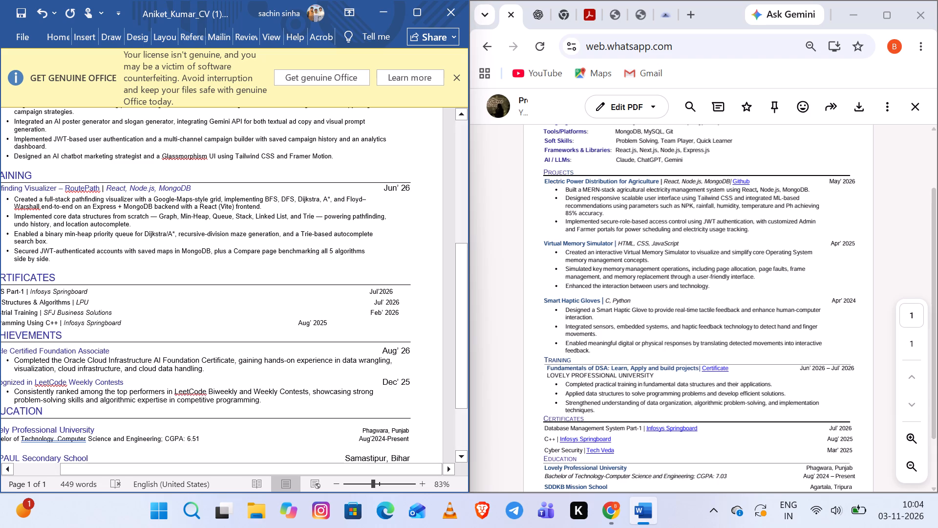
Widen the gap before Aug' 2025 on the Programming Using C++ certificate line, moving the date out to the page's right margin.
left_click(297, 325)
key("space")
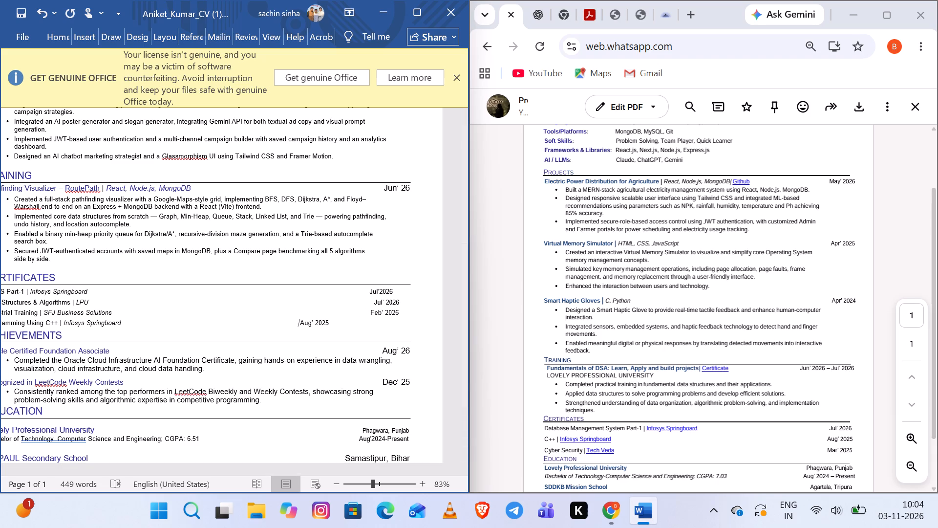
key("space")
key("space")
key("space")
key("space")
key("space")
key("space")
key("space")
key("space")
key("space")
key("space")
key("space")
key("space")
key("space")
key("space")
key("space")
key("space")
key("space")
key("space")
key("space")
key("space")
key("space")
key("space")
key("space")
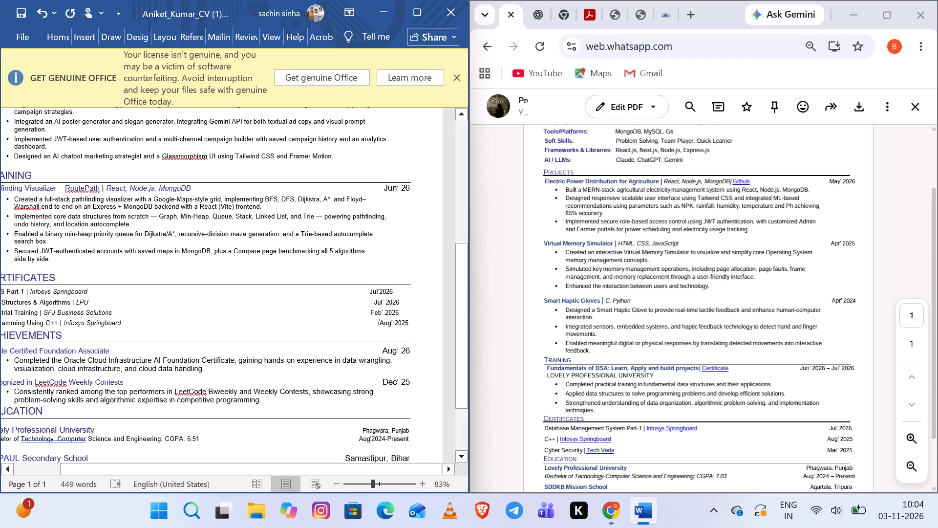
Shift Feb' 2026 on the Industrial Training line farther right with extra spacing, lining it up with Aug' 2025 below.
left_click(369, 313)
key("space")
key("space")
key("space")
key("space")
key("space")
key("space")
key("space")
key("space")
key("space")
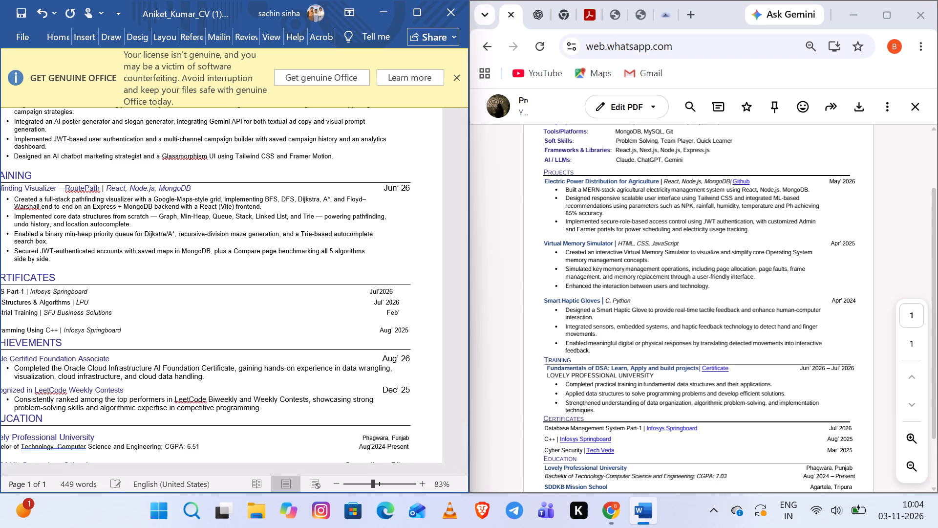
key("BackSpace")
key("BackSpace")
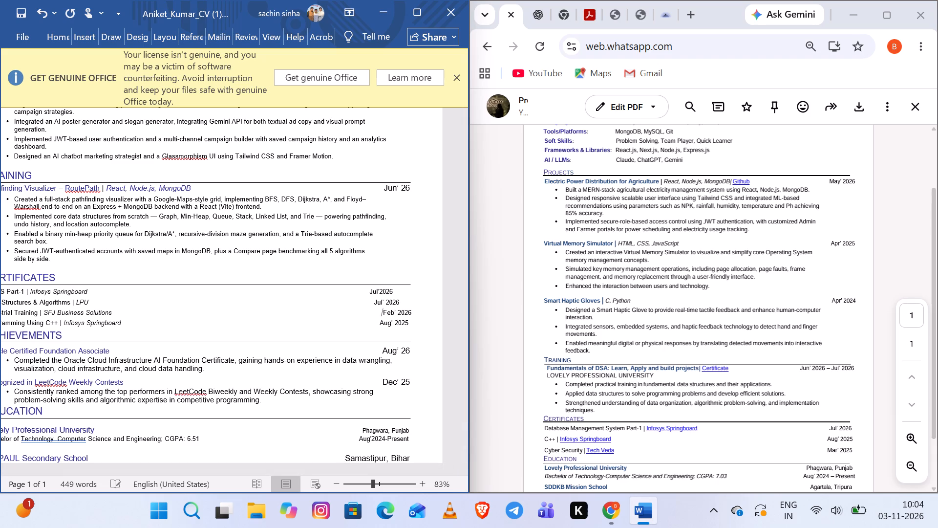
key("BackSpace")
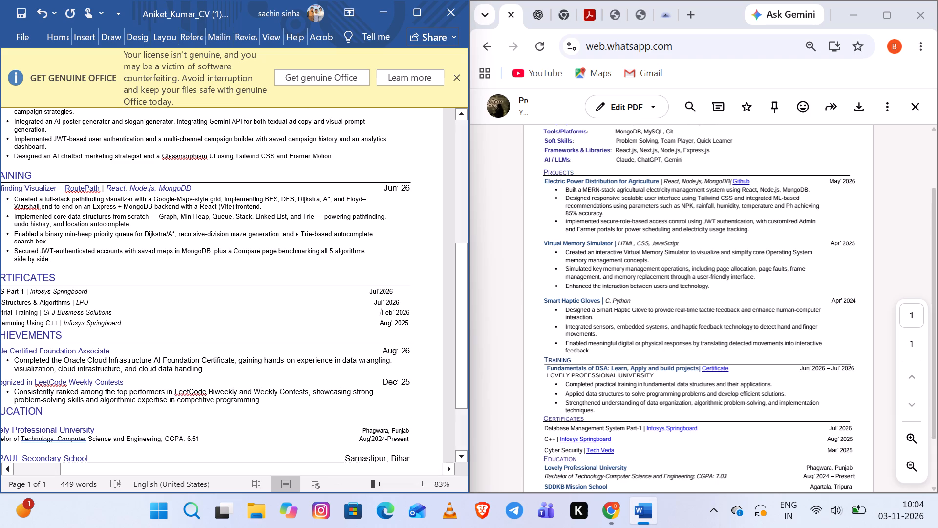
Add a little more space before Jul' 2026 on the Data Structures & Algorithms line, lining it up with Feb' 2026 below.
left_click(375, 295)
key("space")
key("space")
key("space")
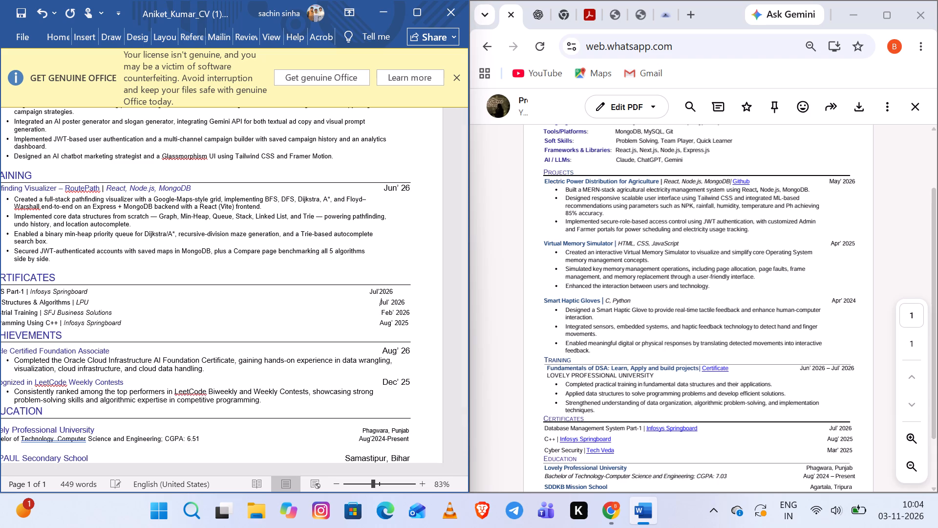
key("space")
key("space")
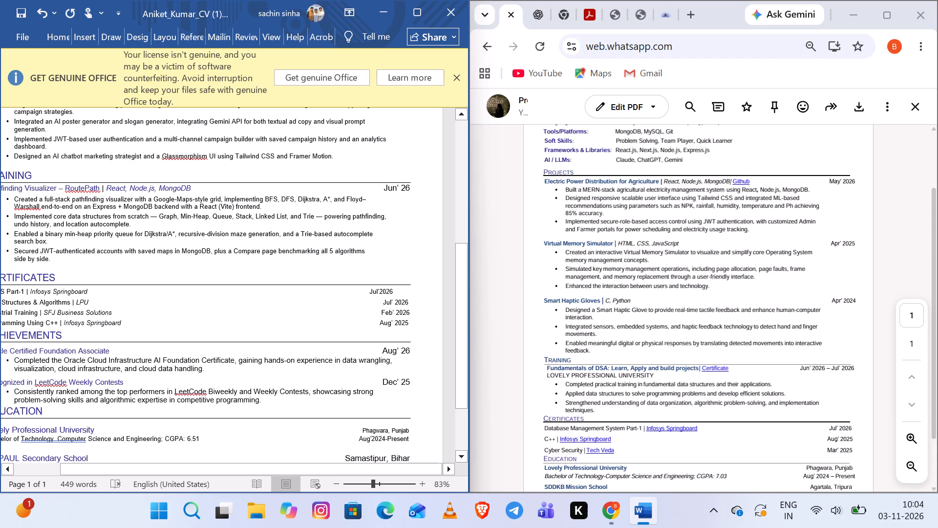
Add space before Jul'2026 on the DBMS Part-1 certificate line, lining it up with the other certificate dates.
left_click(369, 286)
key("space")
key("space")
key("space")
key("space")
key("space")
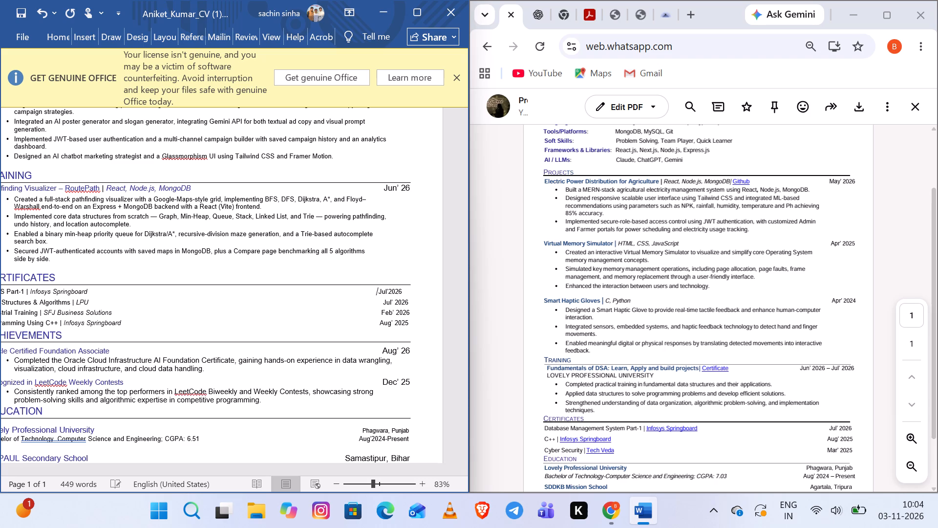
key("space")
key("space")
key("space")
scroll(297, 364, "right", 1)
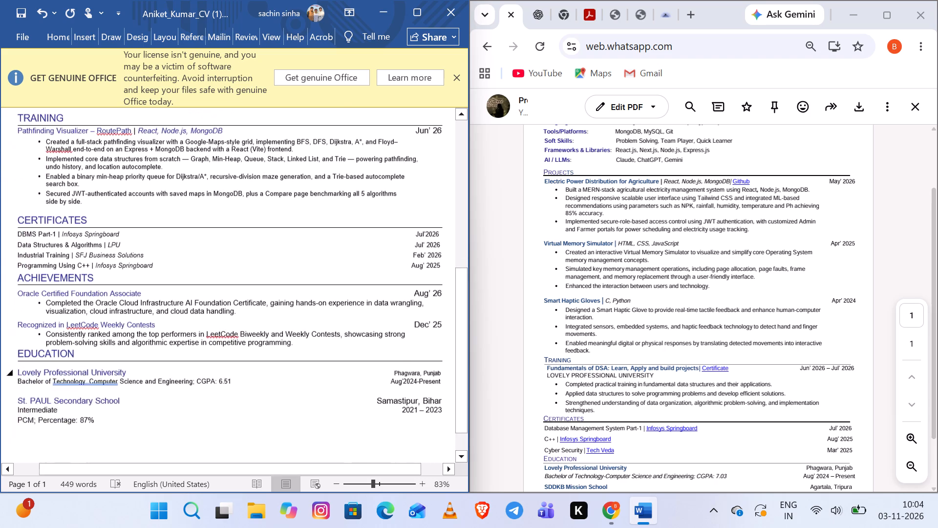
scroll(297, 364, "right", 5)
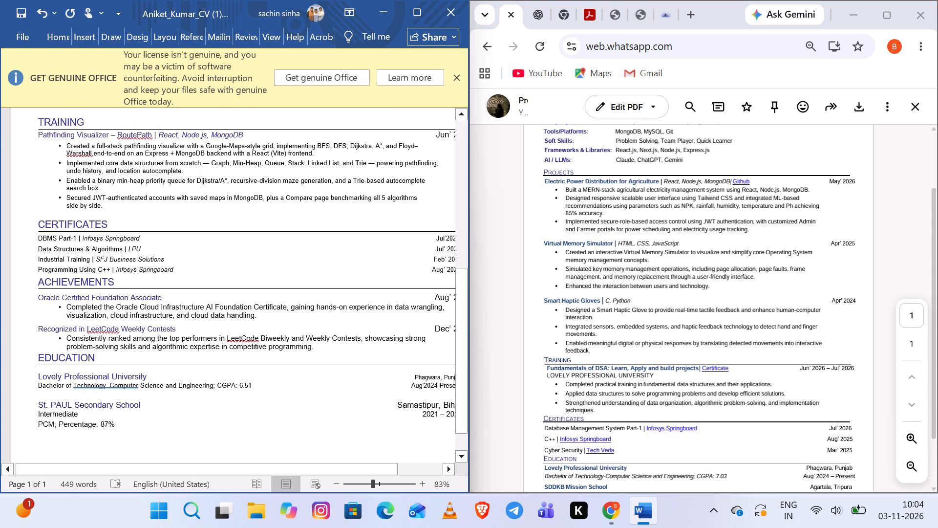
scroll(297, 364, "right", 2)
scroll(579, 406, "down", 1)
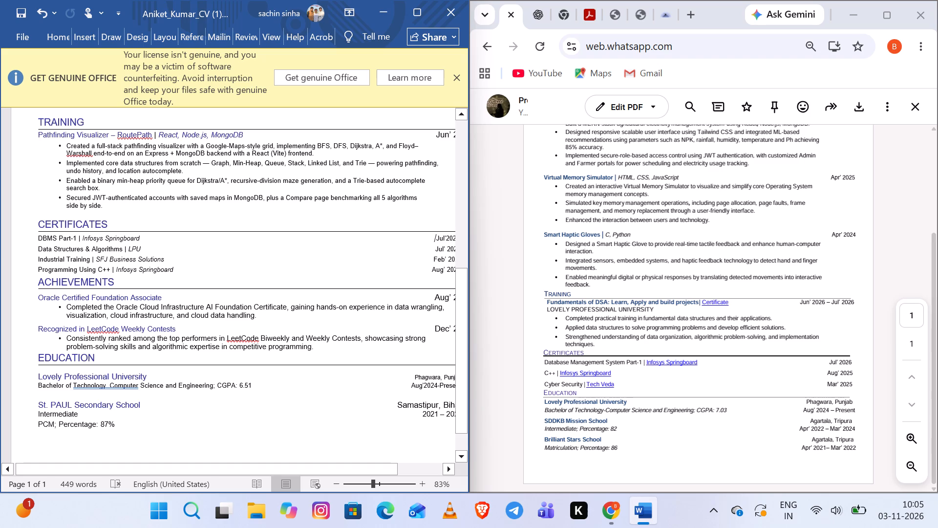
left_click(38, 402)
key("BackSpace")
key("BackSpace")
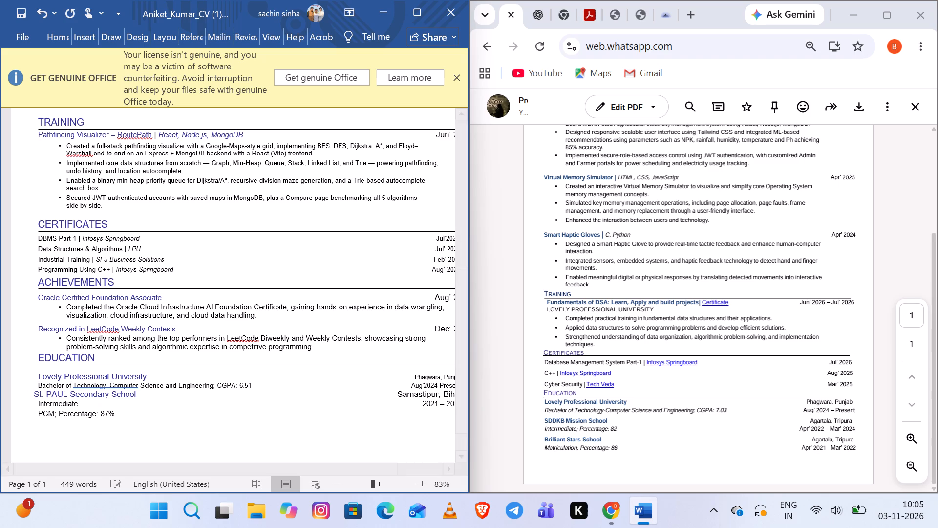
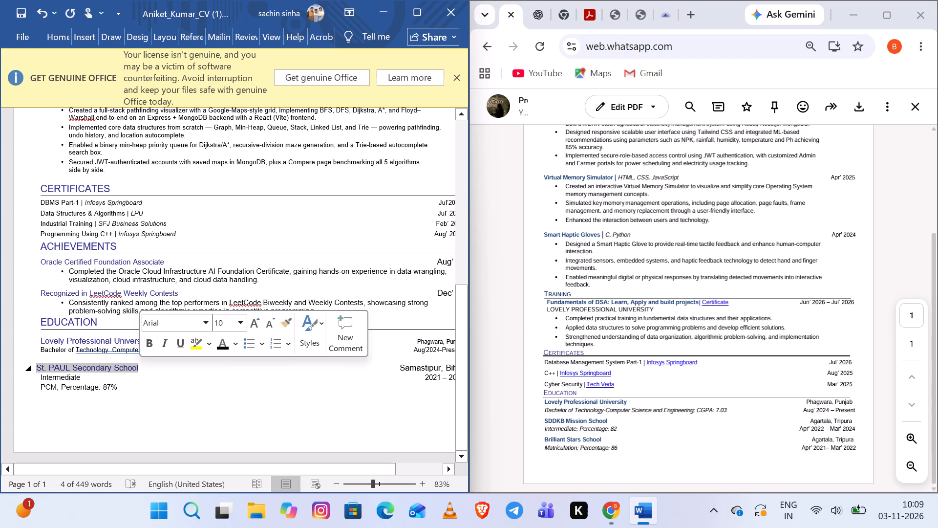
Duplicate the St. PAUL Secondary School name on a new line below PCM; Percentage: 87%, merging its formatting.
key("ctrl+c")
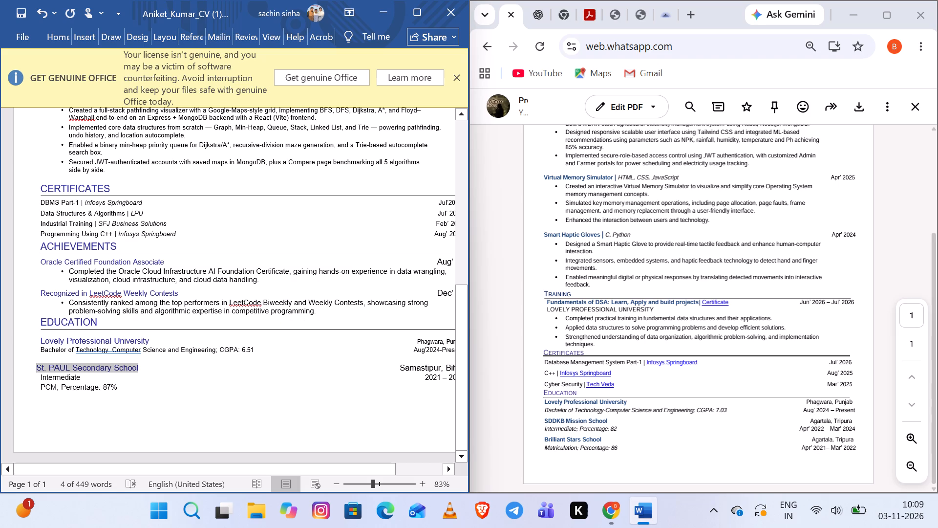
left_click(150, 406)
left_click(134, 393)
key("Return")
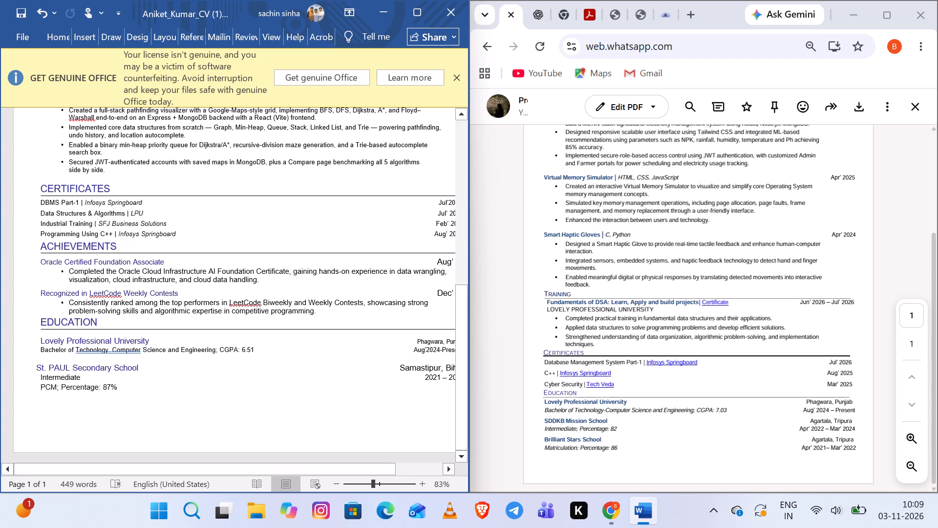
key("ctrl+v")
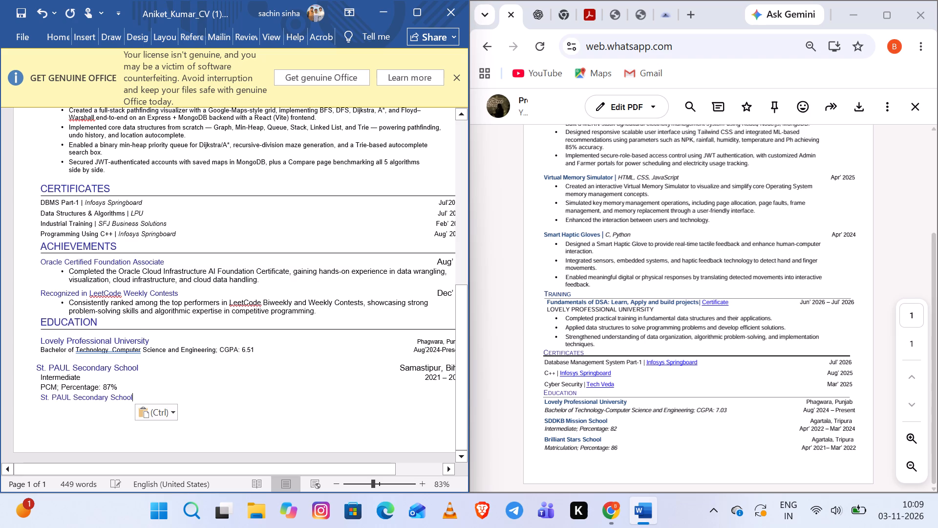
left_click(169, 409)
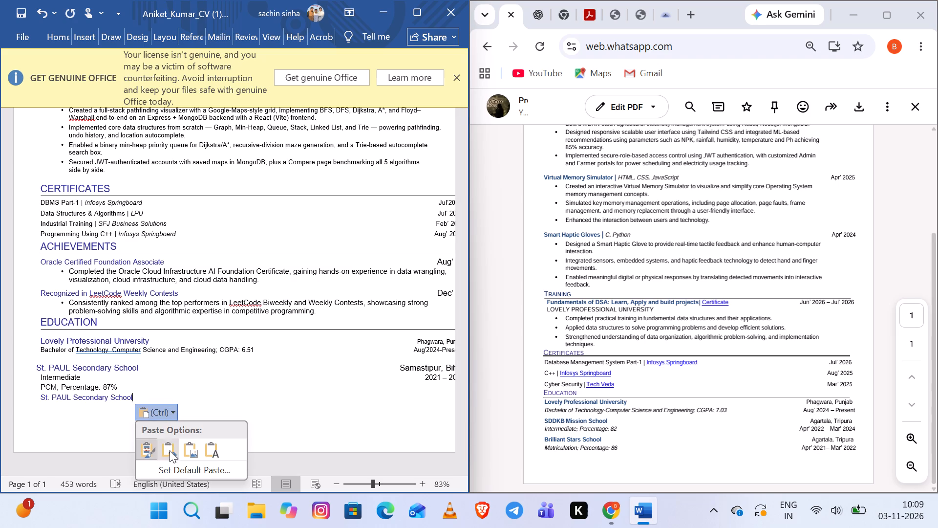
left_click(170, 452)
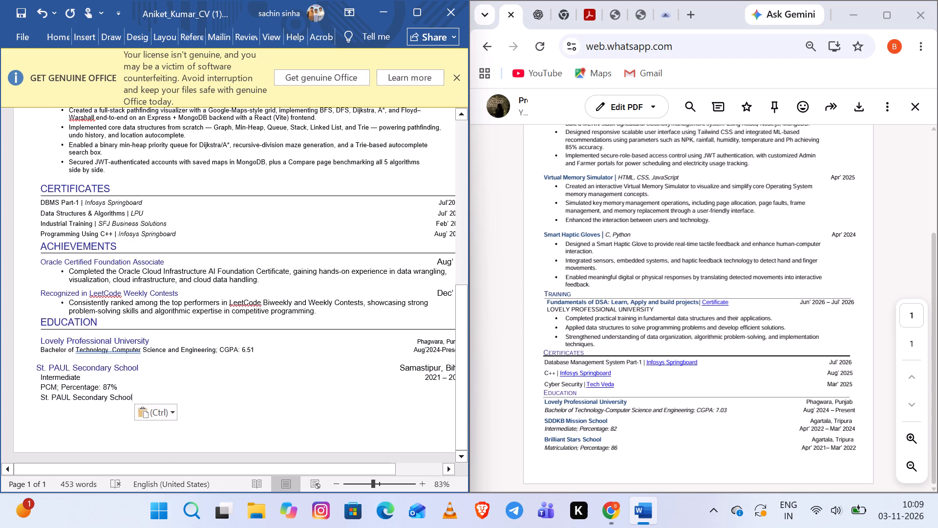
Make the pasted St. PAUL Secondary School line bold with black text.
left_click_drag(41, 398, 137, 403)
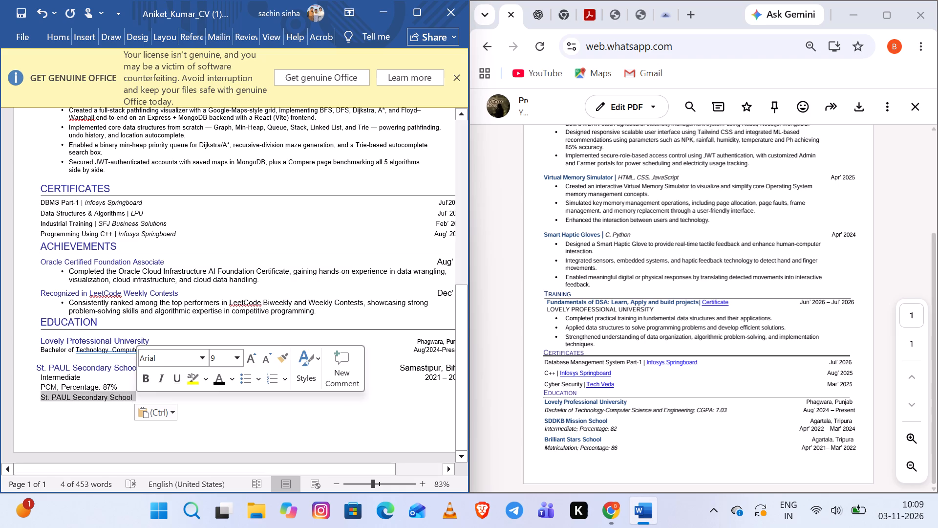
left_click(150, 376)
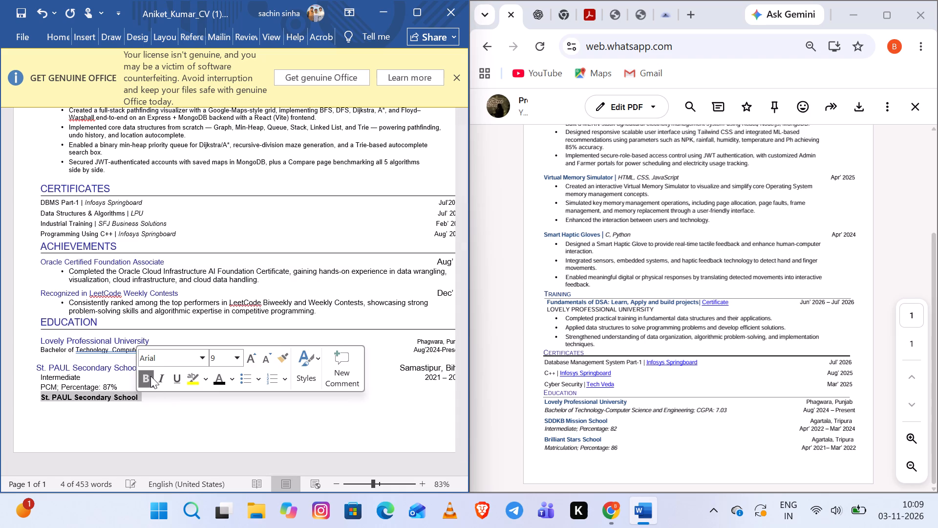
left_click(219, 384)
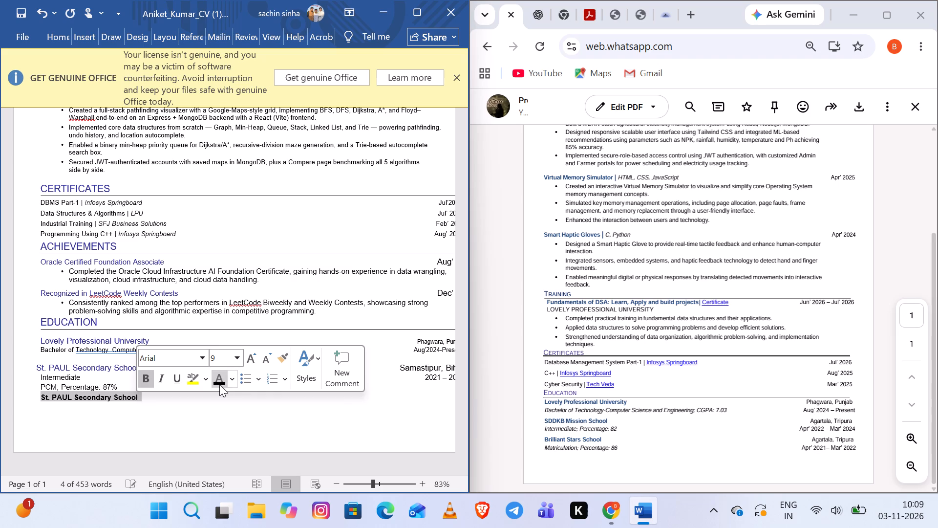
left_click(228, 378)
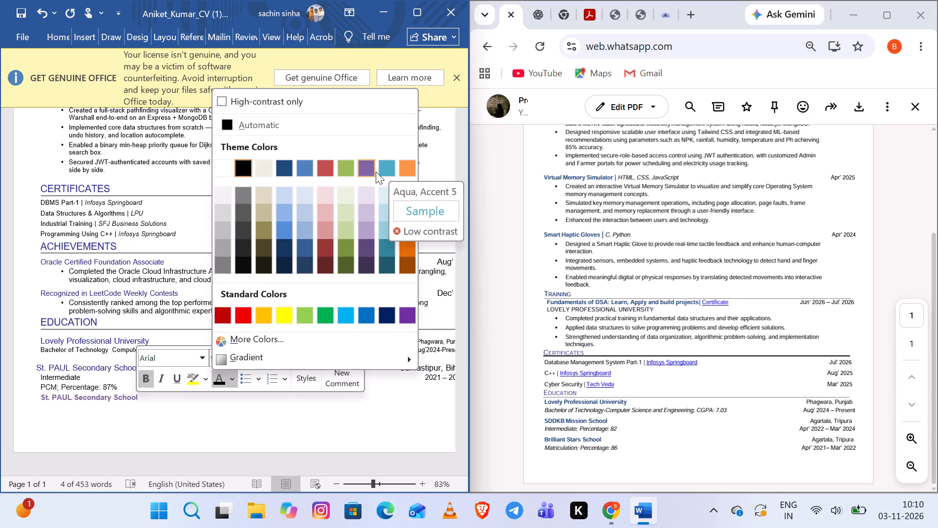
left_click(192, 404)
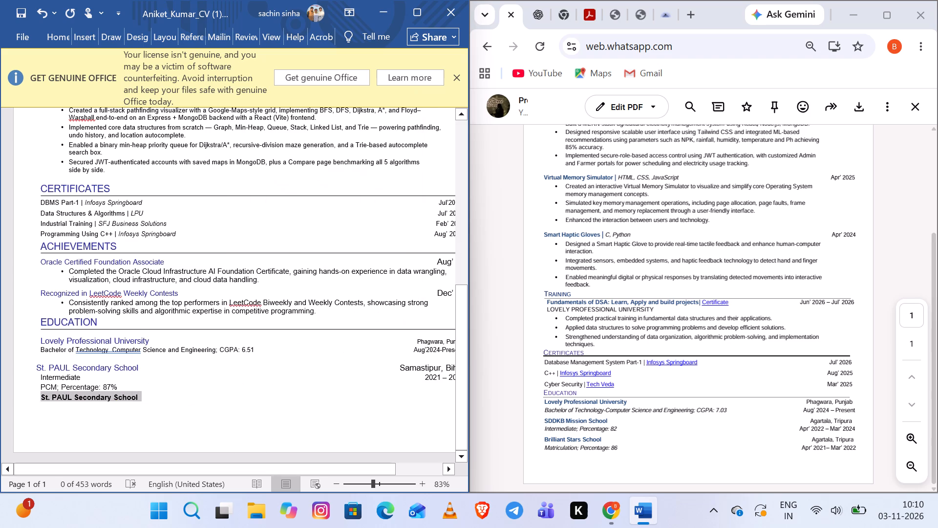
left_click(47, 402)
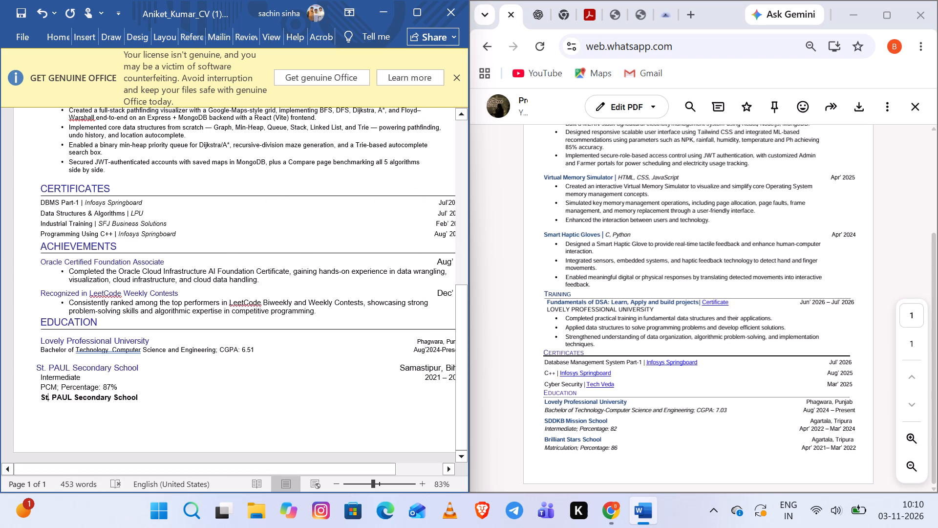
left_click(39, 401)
Capitalize the abbreviation in the St. PAUL Secondary School heading so it reads ST.
left_click(43, 369)
key("BackSpace")
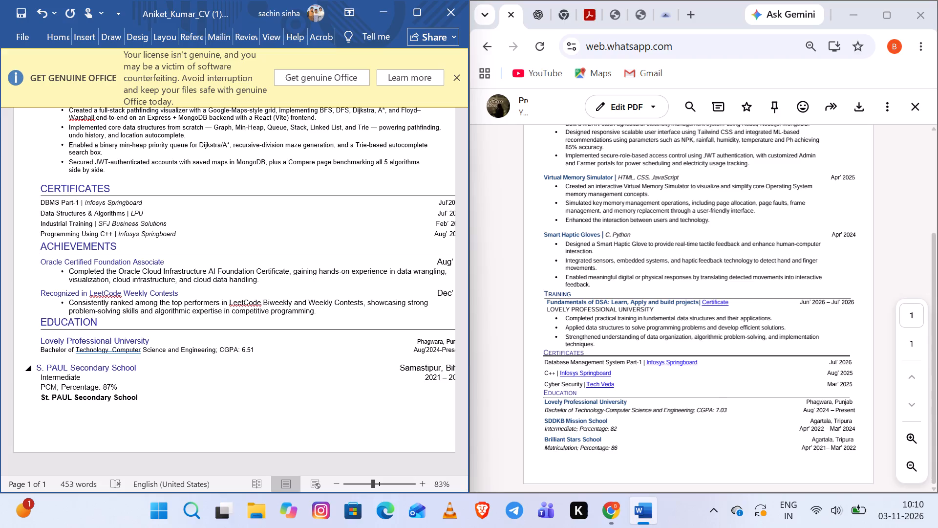
key("t")
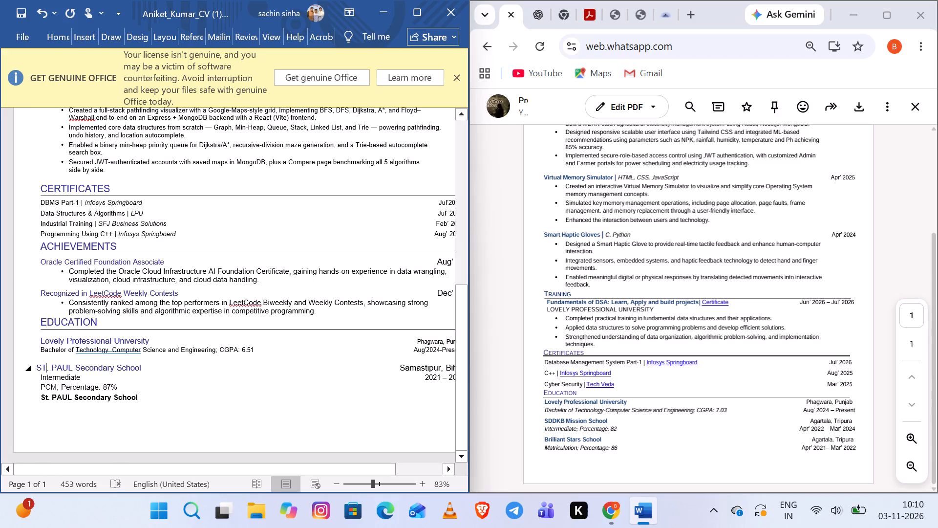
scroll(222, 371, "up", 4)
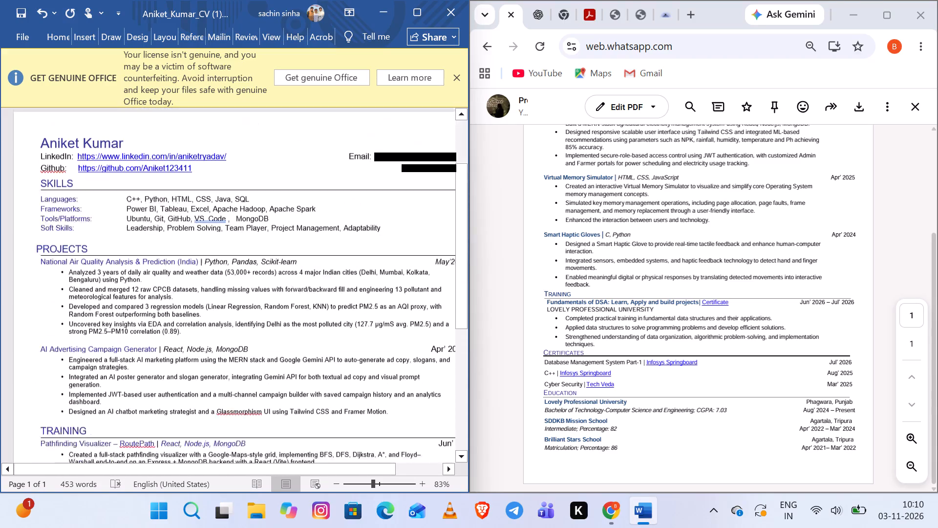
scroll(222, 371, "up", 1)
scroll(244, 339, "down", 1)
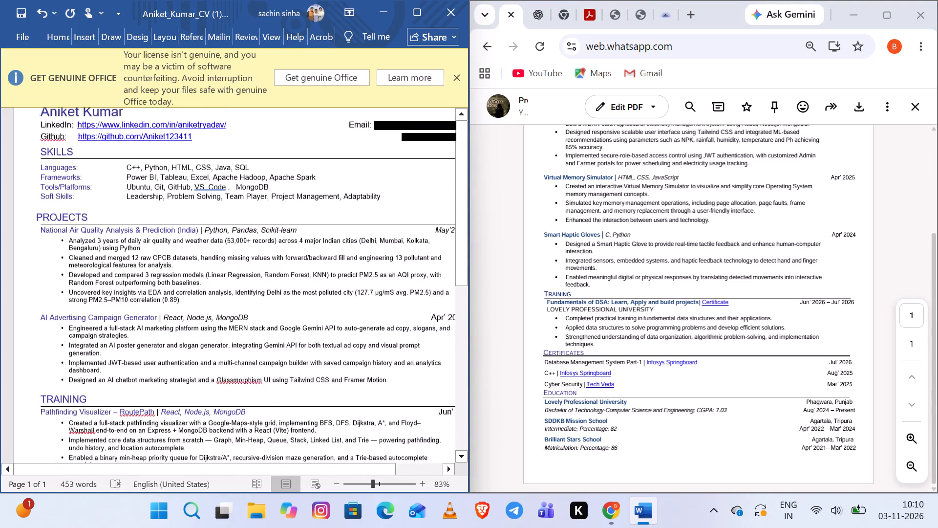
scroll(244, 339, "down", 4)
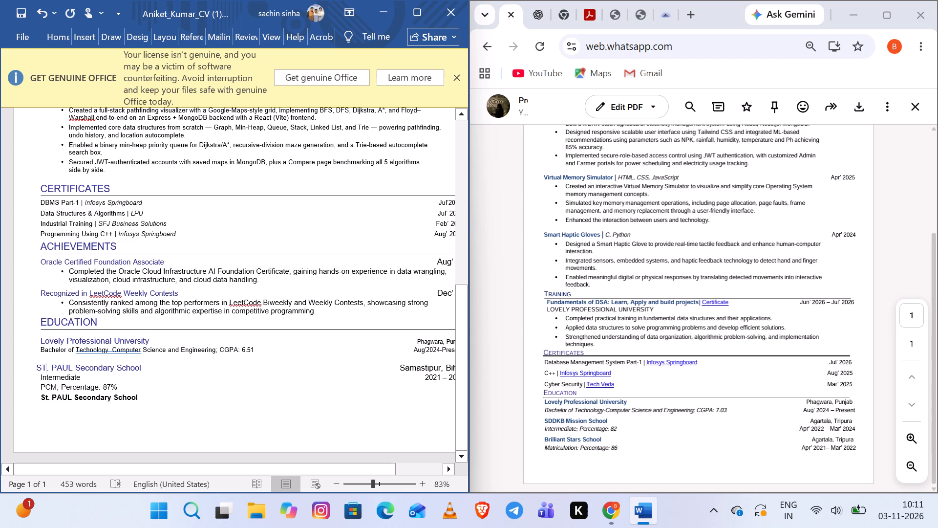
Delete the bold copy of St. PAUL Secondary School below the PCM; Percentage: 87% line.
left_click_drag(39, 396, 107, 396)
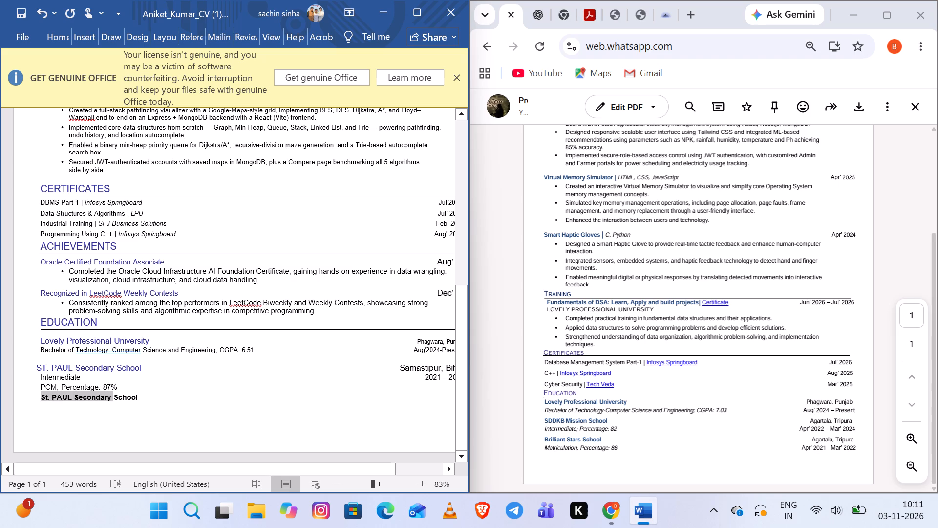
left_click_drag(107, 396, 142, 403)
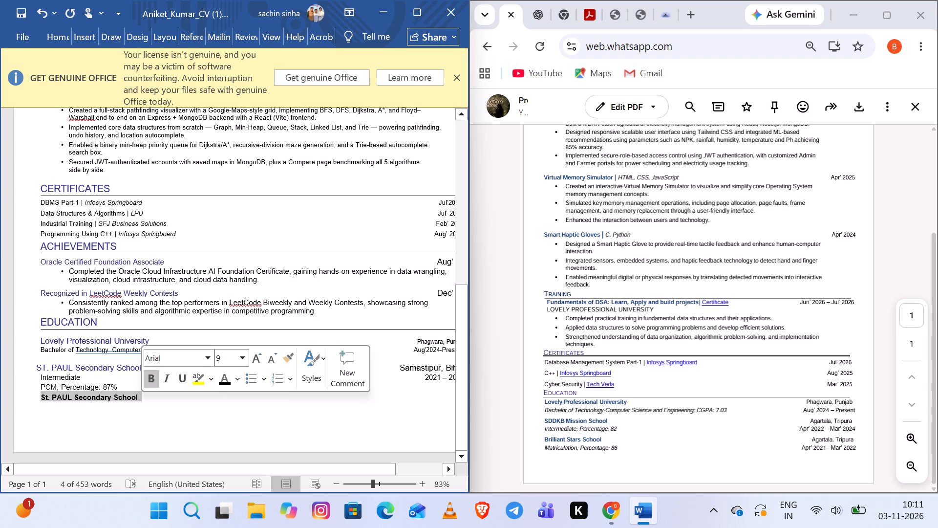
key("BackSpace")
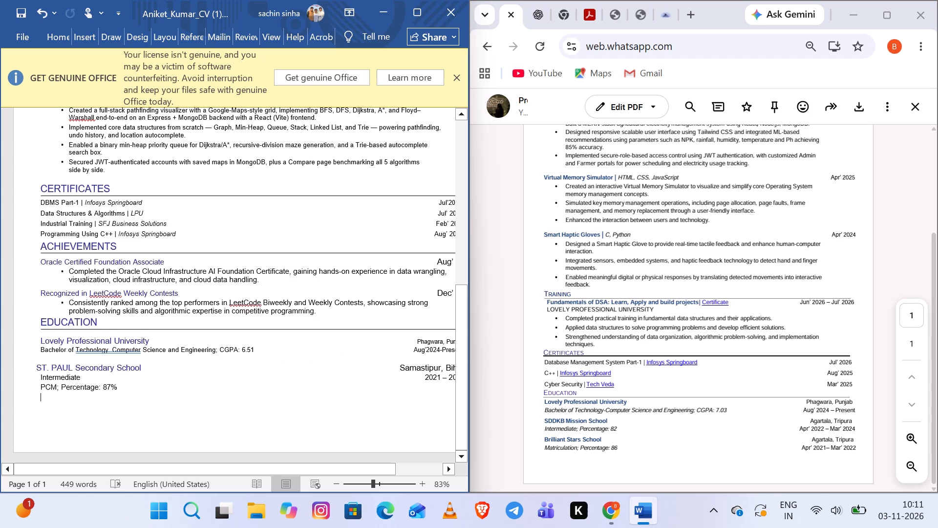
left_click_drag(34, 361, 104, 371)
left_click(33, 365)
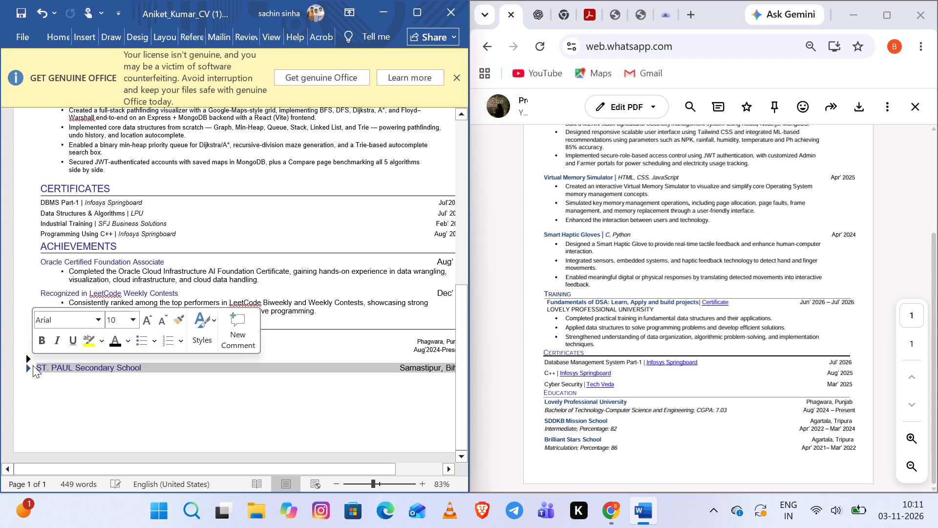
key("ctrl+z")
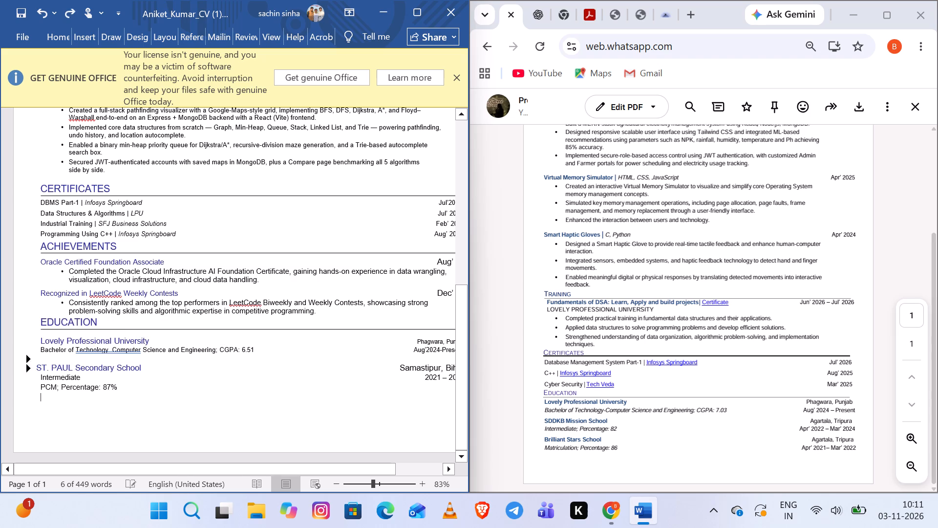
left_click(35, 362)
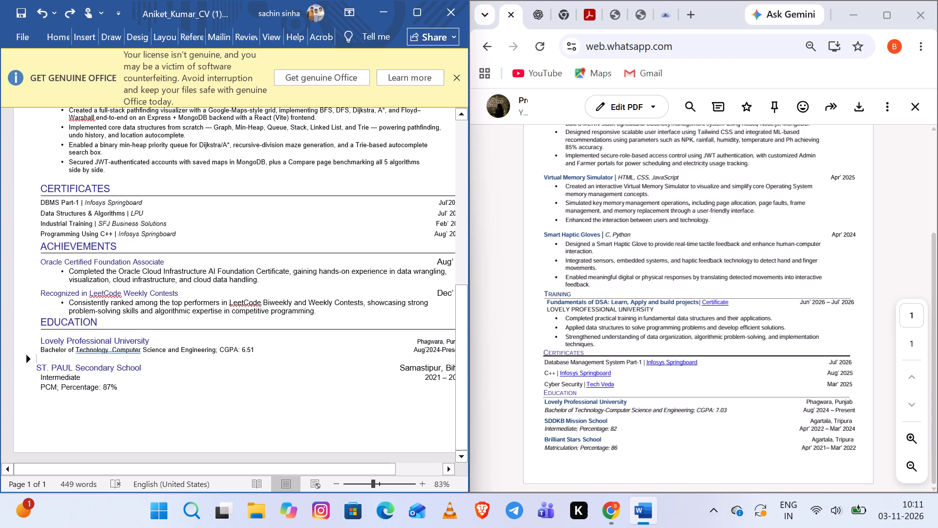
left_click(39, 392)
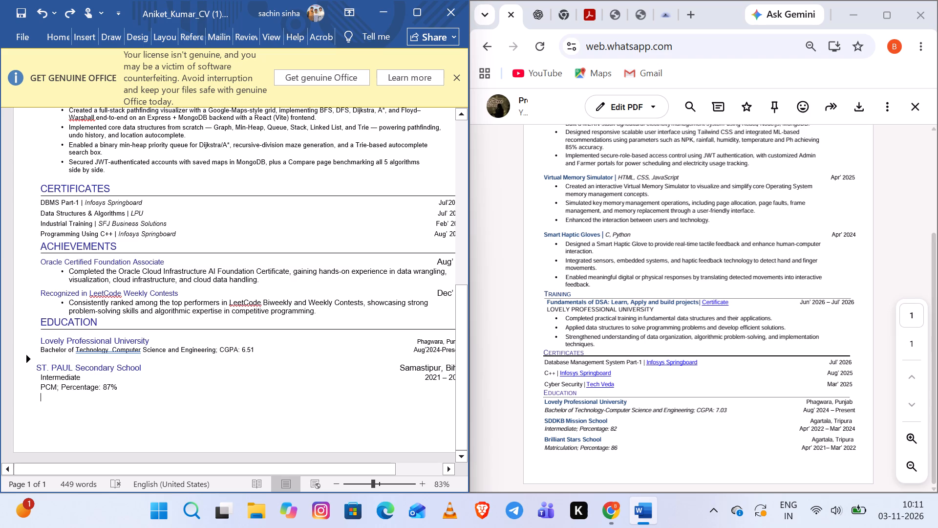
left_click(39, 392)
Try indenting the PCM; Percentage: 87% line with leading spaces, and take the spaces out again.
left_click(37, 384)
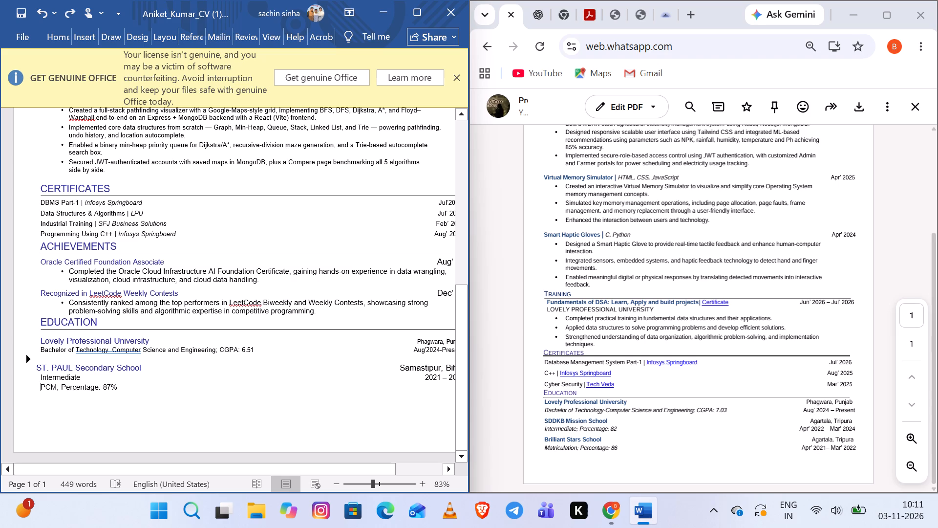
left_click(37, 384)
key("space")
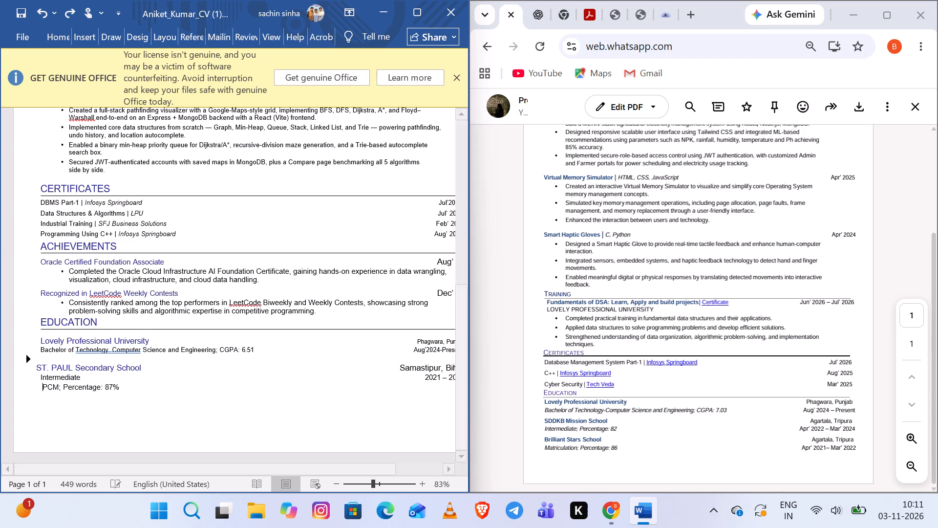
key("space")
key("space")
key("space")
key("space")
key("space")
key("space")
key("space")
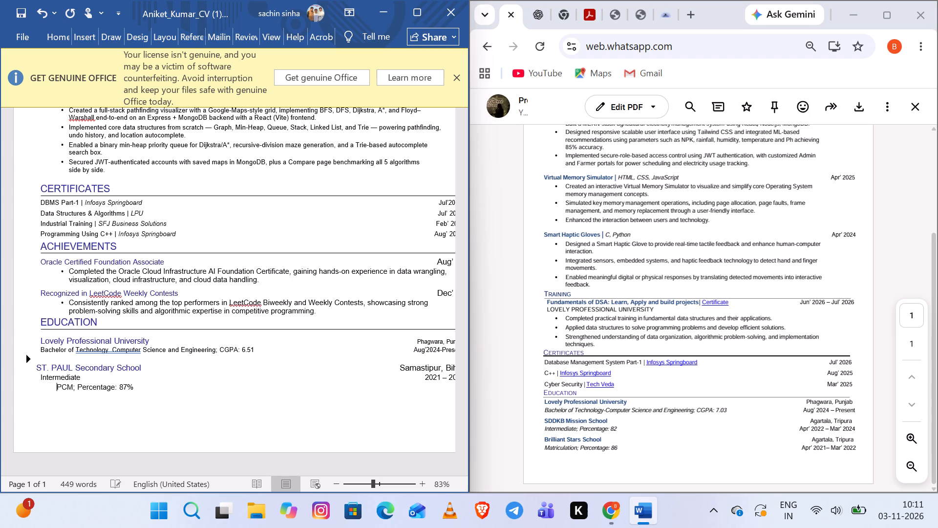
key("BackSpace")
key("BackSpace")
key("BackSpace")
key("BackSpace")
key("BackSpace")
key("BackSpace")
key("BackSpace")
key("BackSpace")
Join PCM; Percentage: 87% to the Intermediate line and delete the date range between them except its first digit.
key("BackSpace")
key("BackSpace")
key("BackSpace")
key("BackSpace")
key("BackSpace")
key("BackSpace")
key("BackSpace")
key("BackSpace")
key("BackSpace")
key("BackSpace")
key("BackSpace")
key("BackSpace")
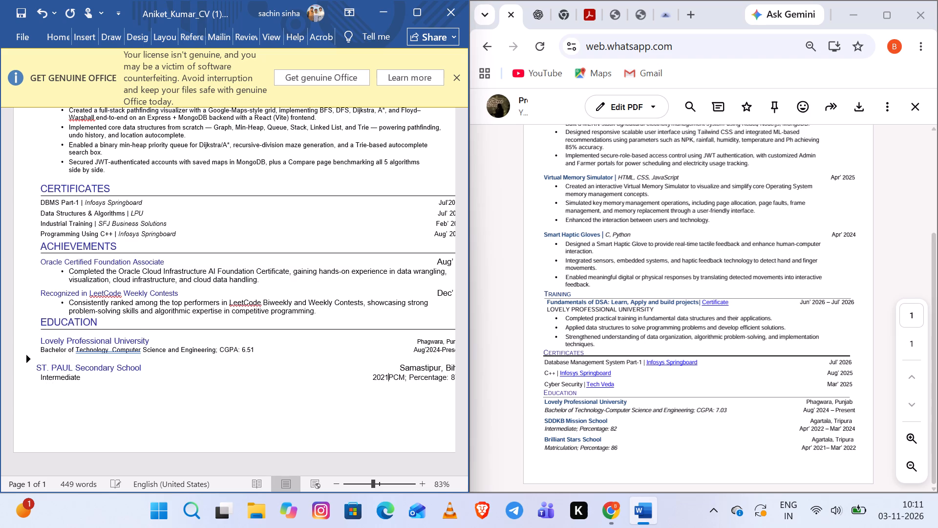
key("BackSpace")
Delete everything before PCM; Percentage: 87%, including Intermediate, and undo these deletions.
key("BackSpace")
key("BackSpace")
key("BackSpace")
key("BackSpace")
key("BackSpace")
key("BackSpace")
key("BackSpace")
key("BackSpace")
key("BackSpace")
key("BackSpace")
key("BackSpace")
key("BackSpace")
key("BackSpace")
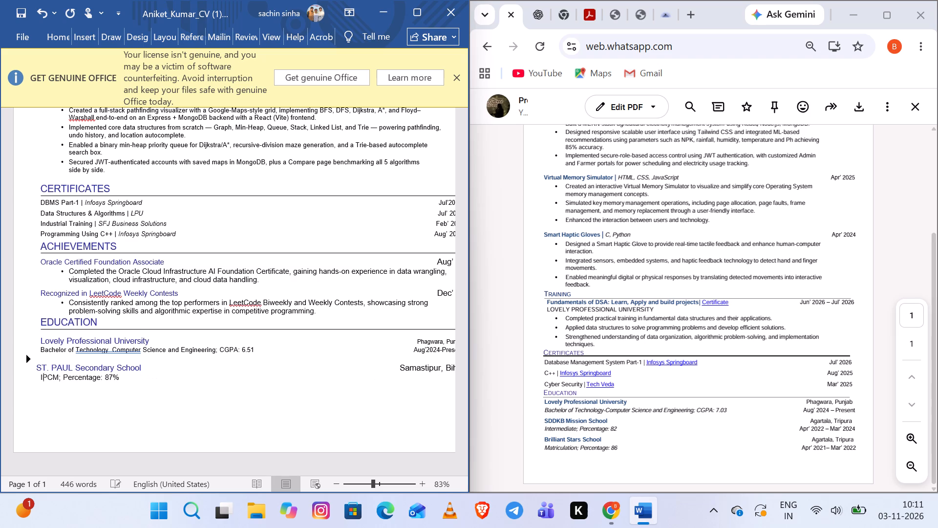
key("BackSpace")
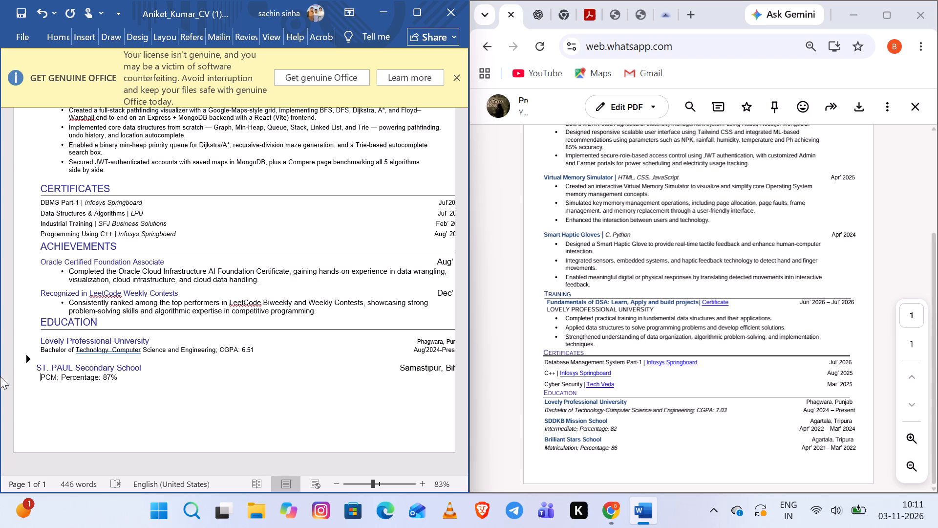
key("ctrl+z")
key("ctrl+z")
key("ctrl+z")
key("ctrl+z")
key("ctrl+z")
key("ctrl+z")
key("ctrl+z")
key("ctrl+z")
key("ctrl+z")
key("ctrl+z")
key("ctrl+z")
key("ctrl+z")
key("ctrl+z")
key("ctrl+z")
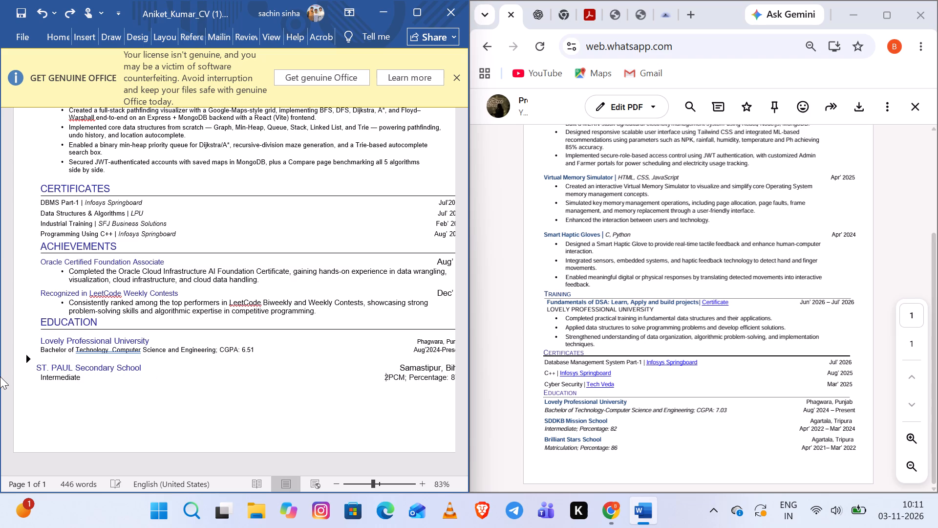
Clear the leftover date digit and gap after Intermediate, and separate it from PCM; Percentage: 87% with three spaces.
key("x")
key("BackSpace")
key("BackSpace")
key("BackSpace")
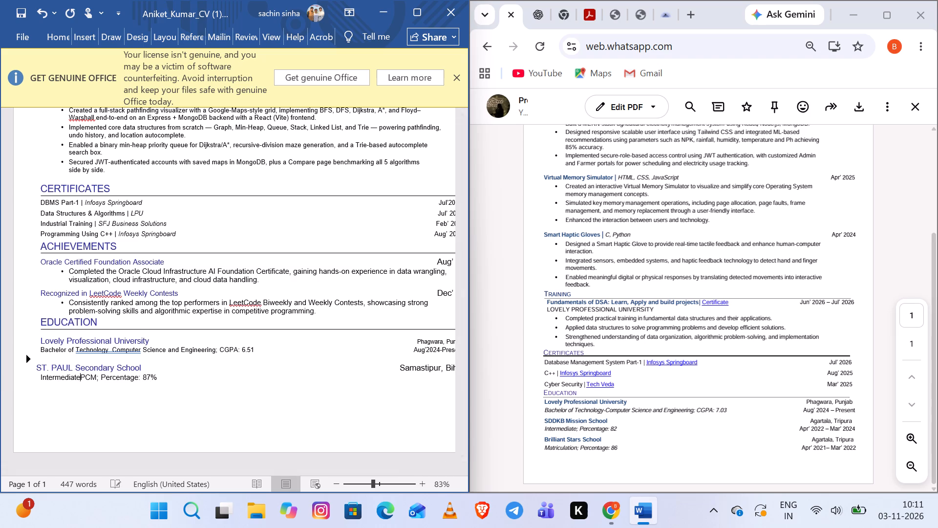
key("space")
key("space")
key("space")
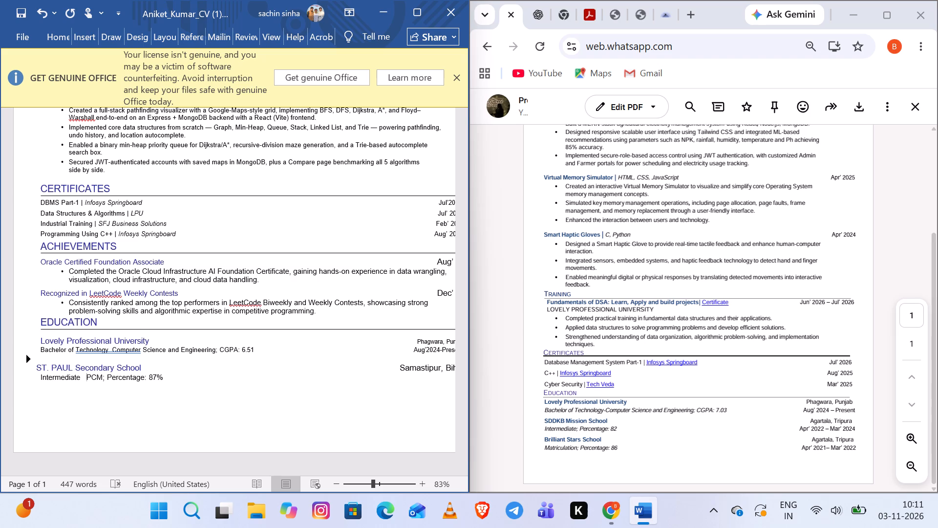
Delete PCM and the extra spaces before the semicolon in the Intermediate line under ST. PAUL Secondary School.
left_click(101, 373)
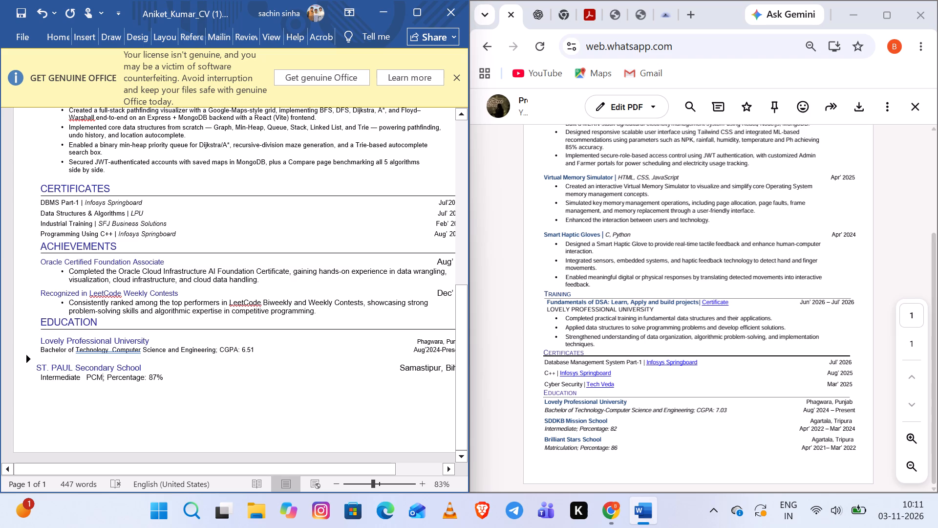
key("BackSpace")
key("BackSpace")
key("BackSpace")
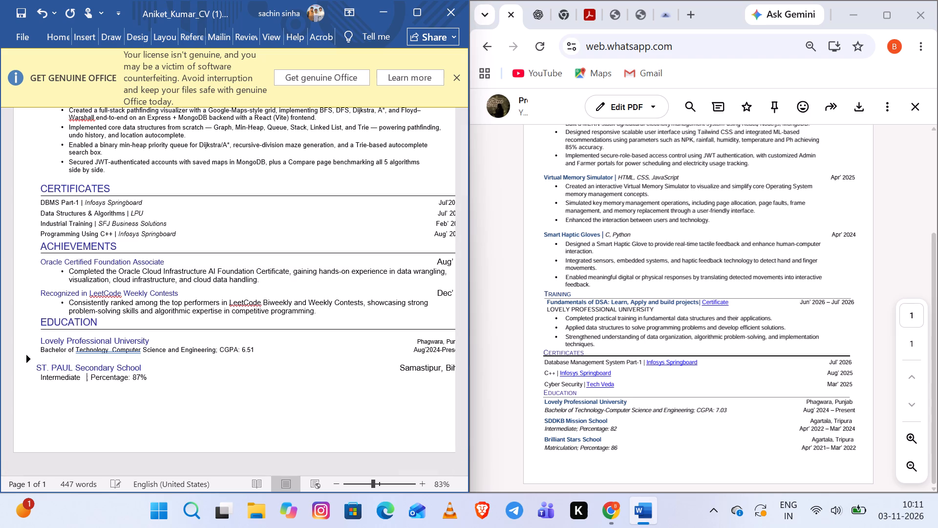
key("BackSpace")
key("BackSpace")
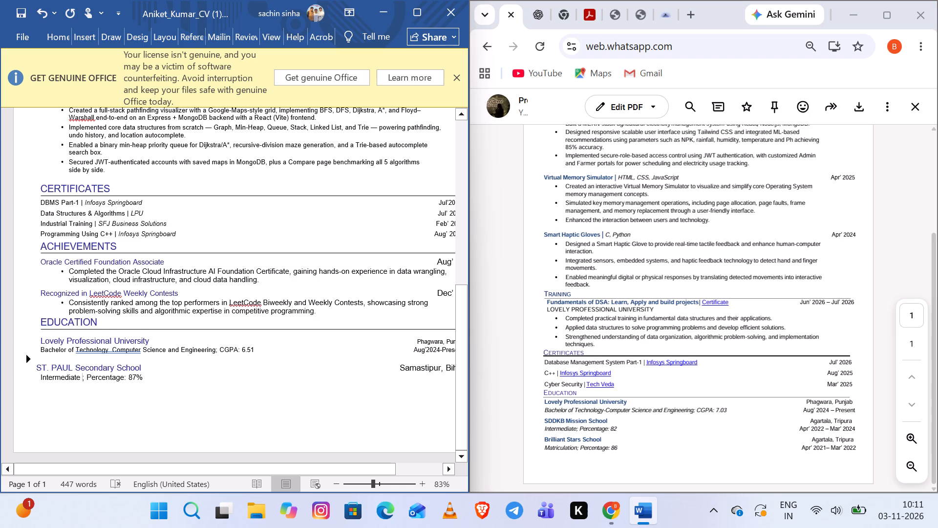
Replace the spaced semicolon after Intermediate with a colon and one space, so the line reads Intermediate: Percentage: 87%.
left_click(87, 379)
key("BackSpace")
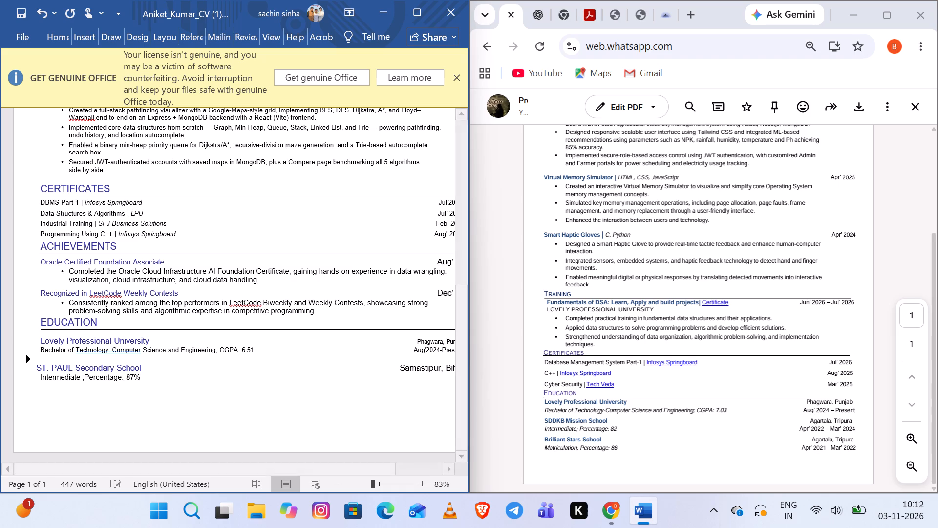
key("BackSpace")
key("BackSpace")
type("/;")
key("space")
key("BackSpace")
key("BackSpace")
key("semicolon")
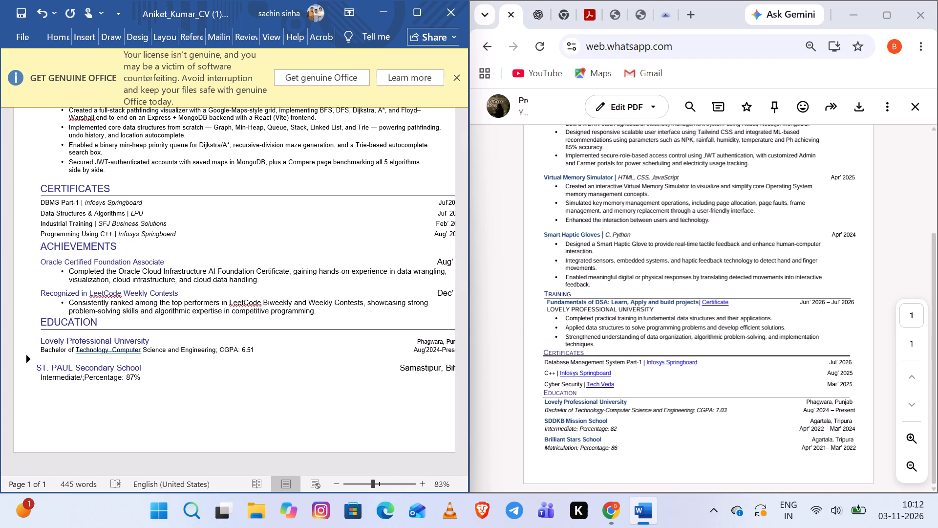
key("BackSpace")
key("BackSpace")
key("shift+colon")
key("space")
Remove the indent of the Intermediate: Percentage: 87% line to align it with the ST. PAUL Secondary School heading.
left_click(39, 377)
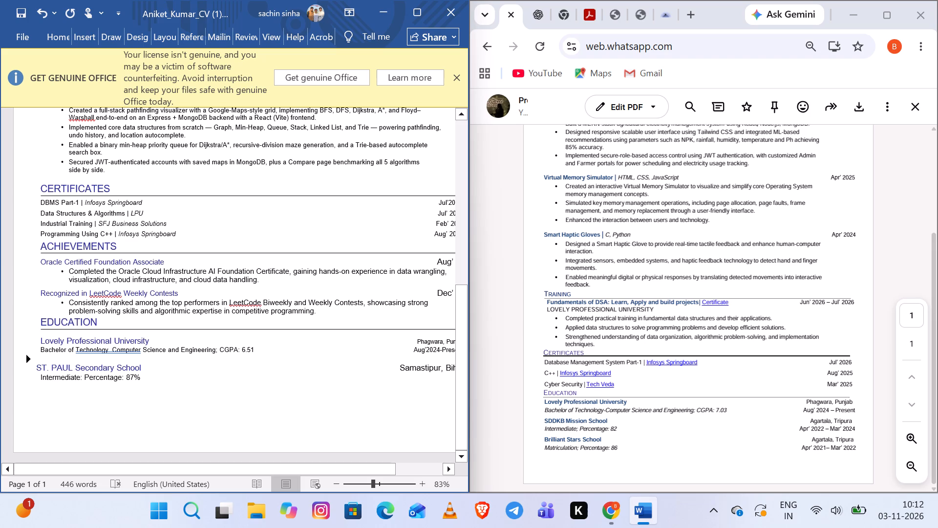
key("BackSpace")
key("BackSpace")
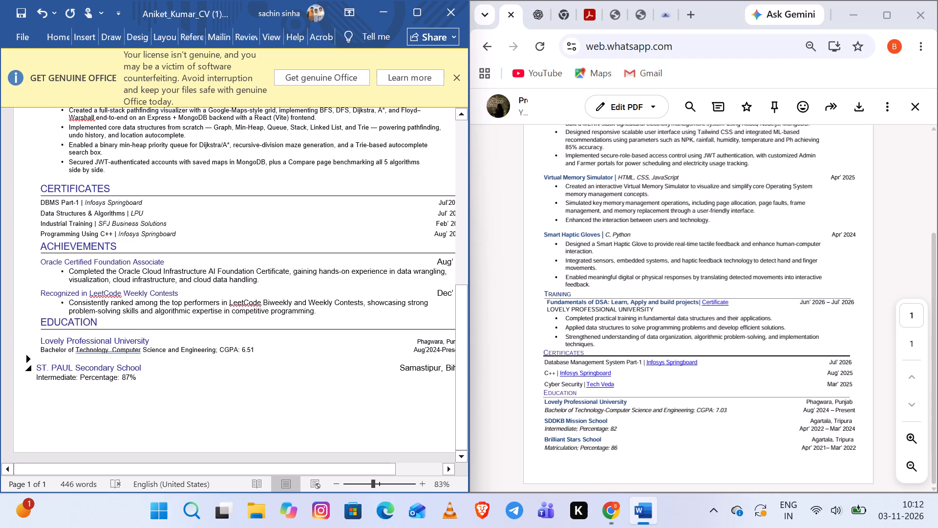
Copy the ST. PAUL Secondary School name and paste it two lines below Intermediate: Percentage: 87% for another Education entry.
left_click_drag(36, 369, 118, 368)
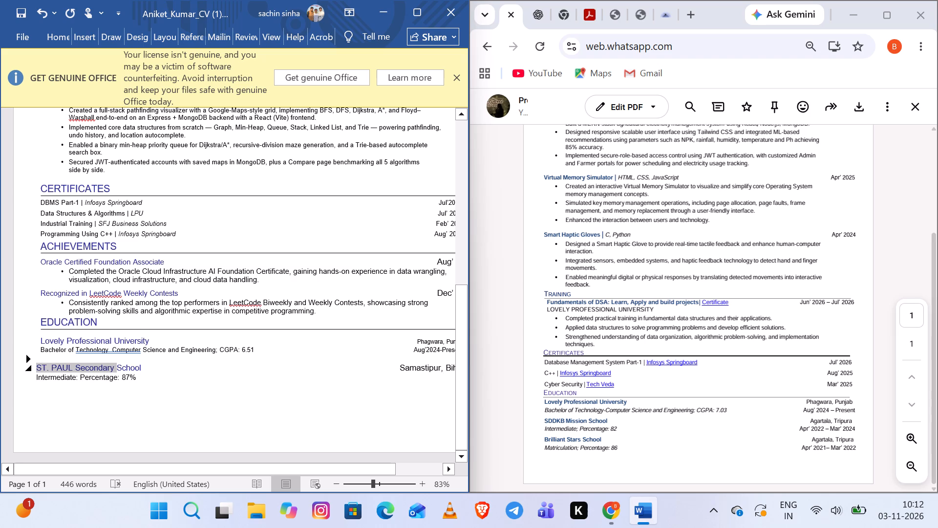
left_click_drag(118, 368, 136, 368)
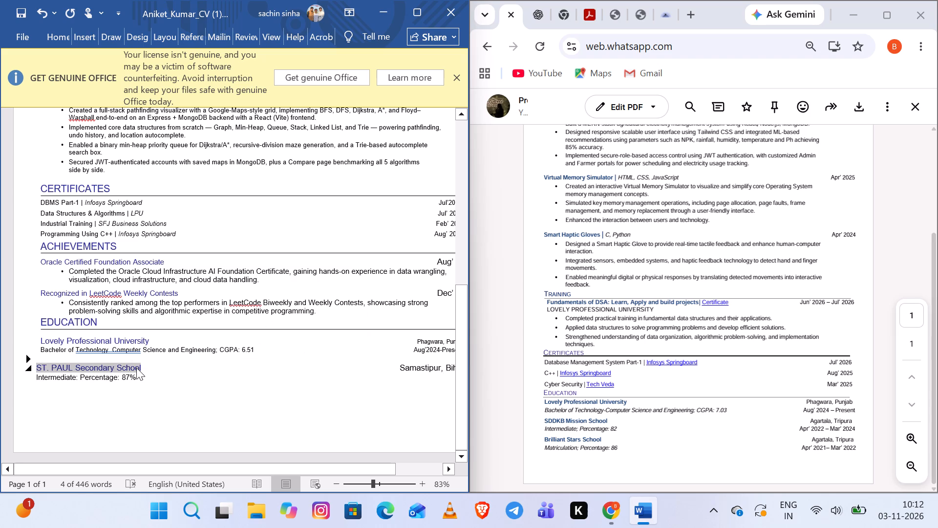
left_click(136, 368, "ctrl")
key("ctrl+c")
left_click(151, 381)
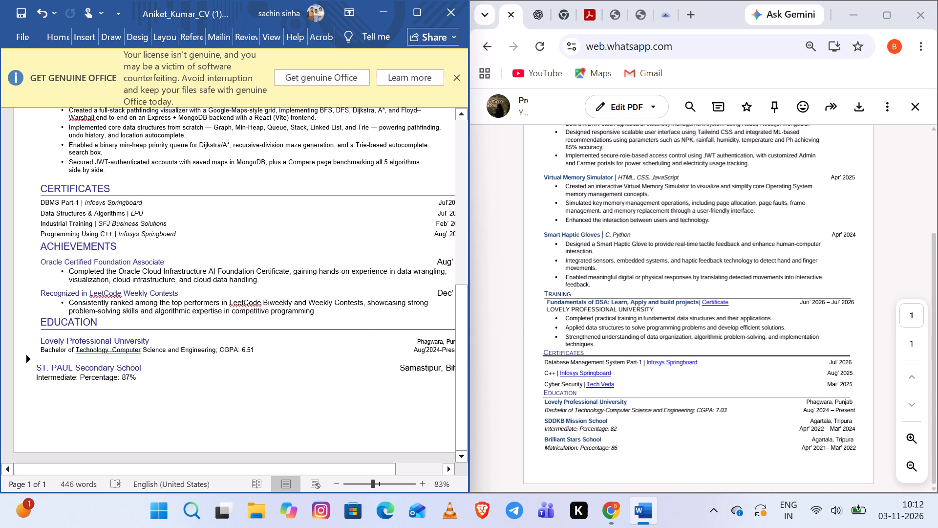
left_click(147, 373)
key("Return")
key("Return")
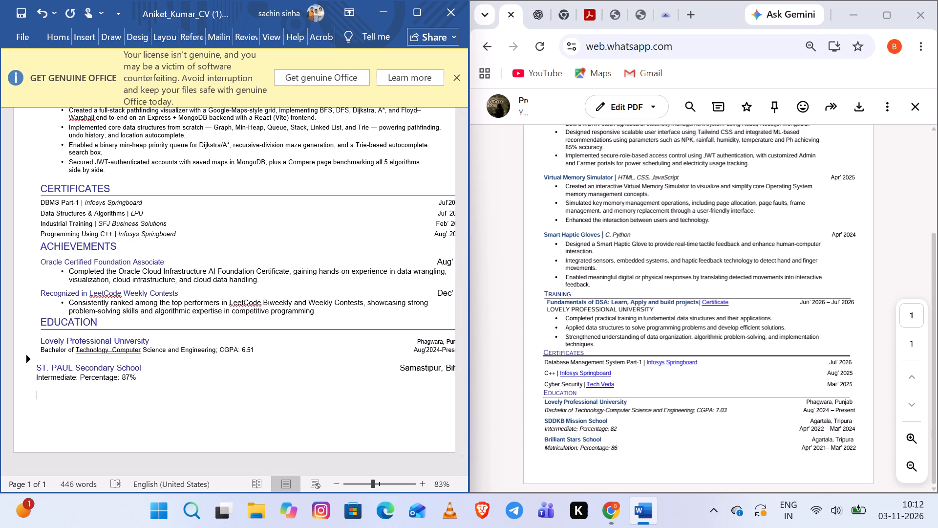
key("ctrl+v")
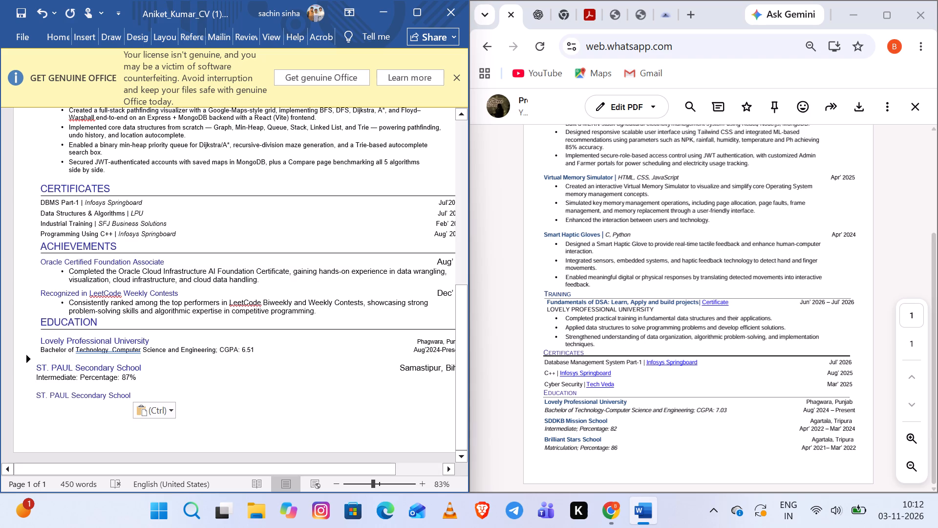
Set the font size of the pasted second ST. PAUL Secondary School heading in Education to 10.
left_click_drag(34, 397, 60, 396)
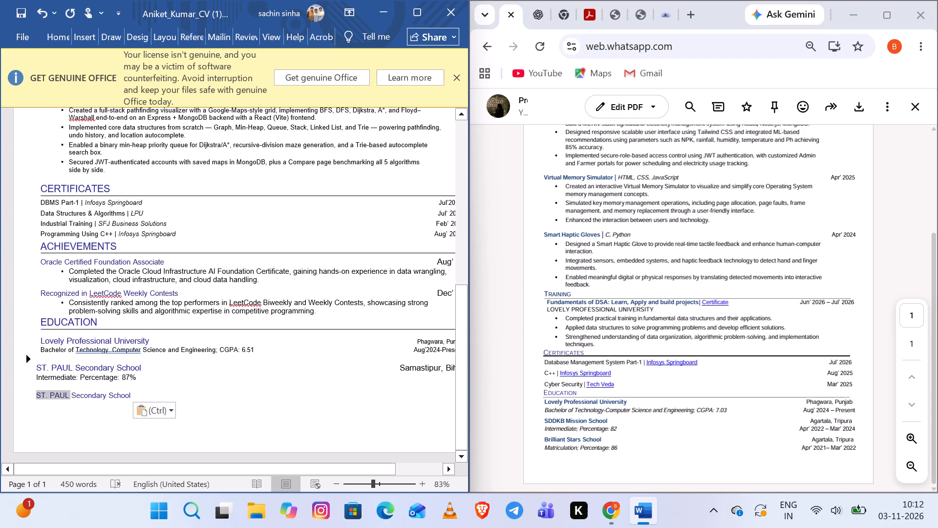
left_click_drag(60, 396, 126, 398)
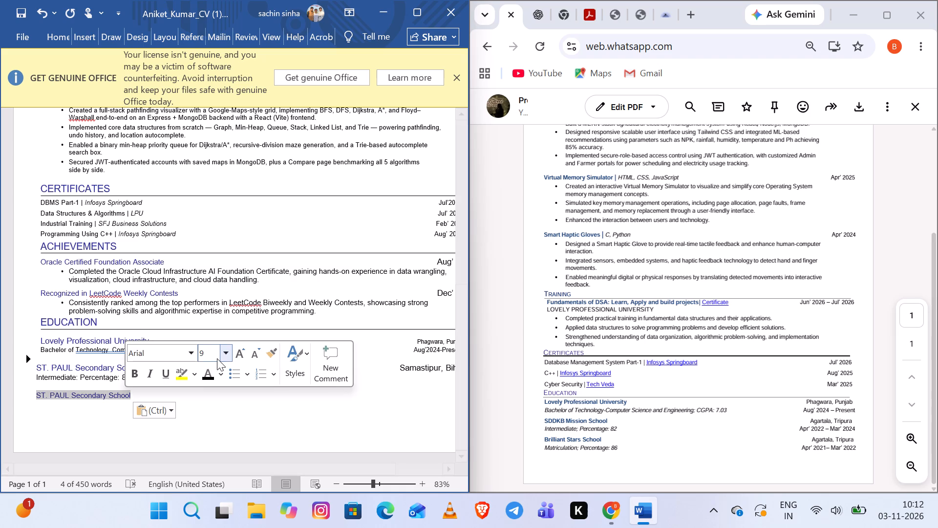
left_click(242, 350)
left_click(242, 350)
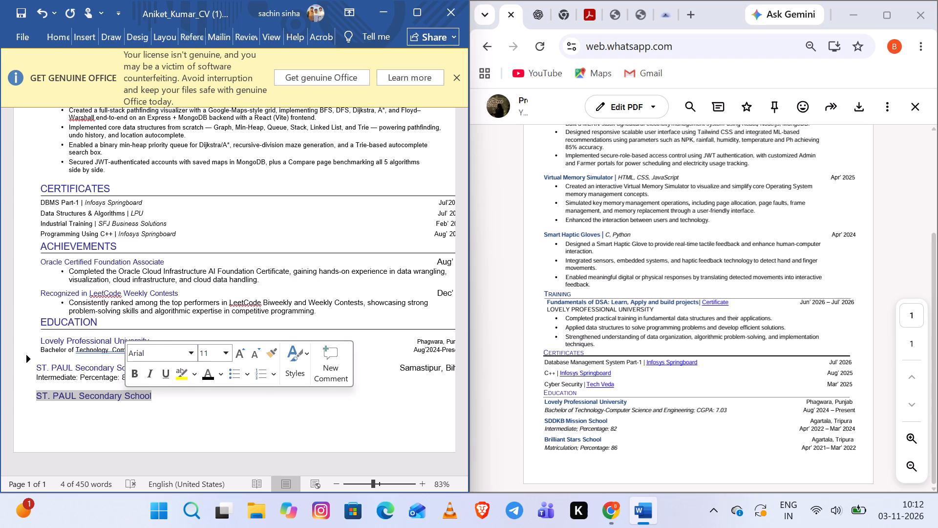
left_click(256, 349)
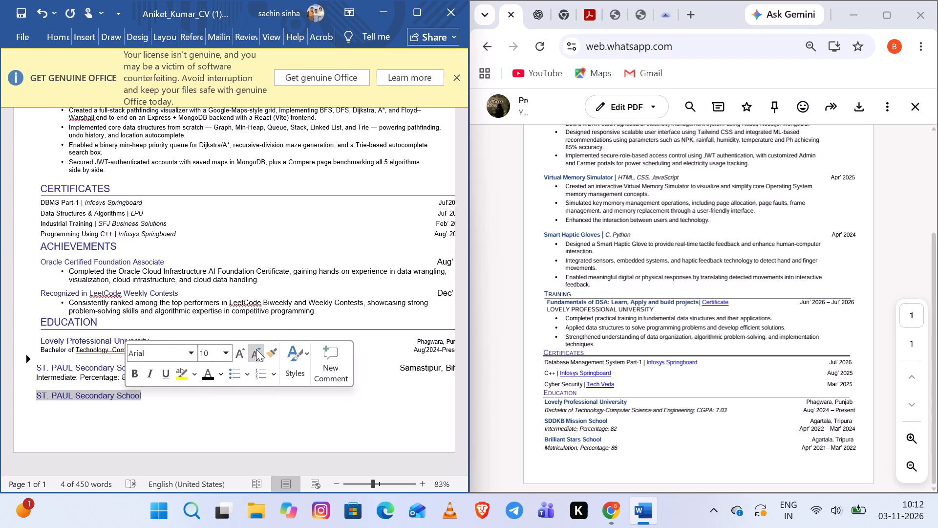
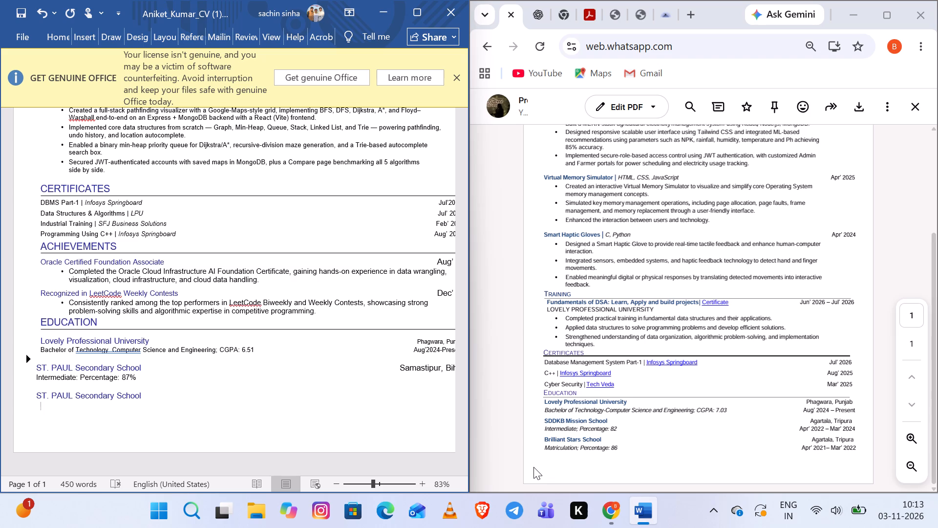
Start a matriculation line directly beneath the second ST. PAUL Secondary School heading in the Education section.
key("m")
key("equal")
key("BackSpace")
key("BackSpace")
Enter "Matriculation; percentage:" on the line below the second ST. PAUL Secondary School heading in Education.
key("m")
key("a")
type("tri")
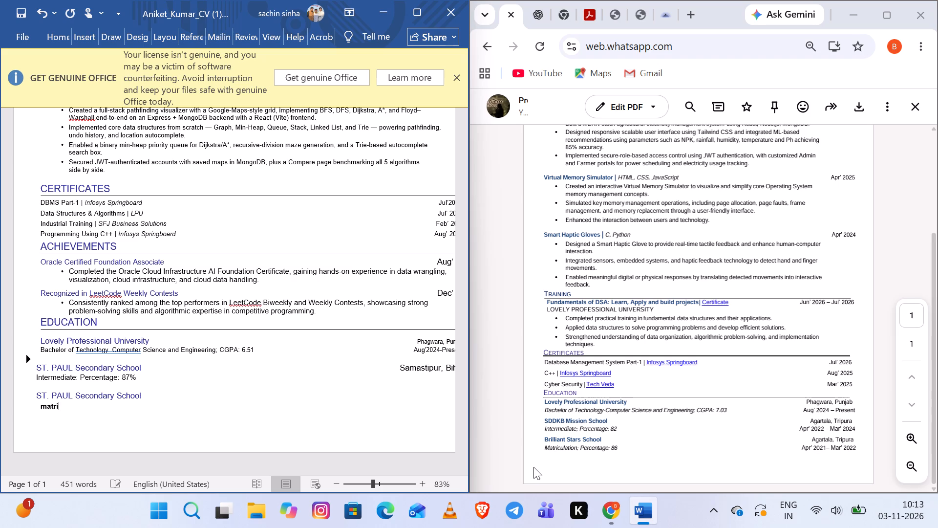
type("cuk")
key("BackSpace")
type("lation")
key("semicolon")
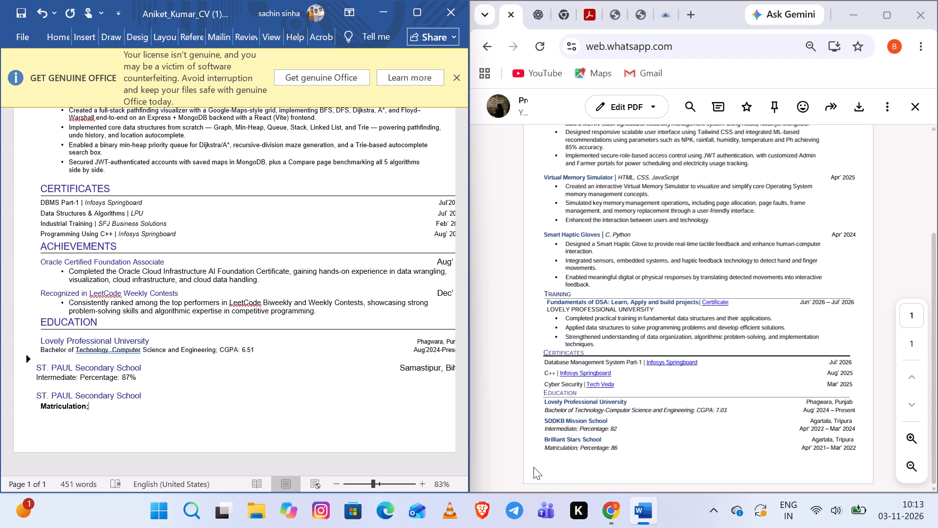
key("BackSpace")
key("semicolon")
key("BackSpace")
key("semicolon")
Complete the Matriculation line under the second ST. PAUL Secondary School heading so it reads "Matriculation; percentage:".
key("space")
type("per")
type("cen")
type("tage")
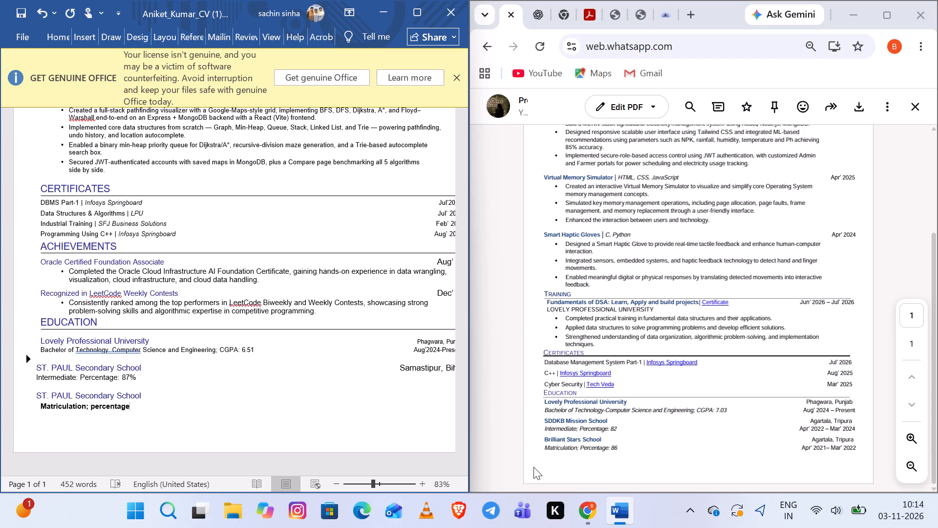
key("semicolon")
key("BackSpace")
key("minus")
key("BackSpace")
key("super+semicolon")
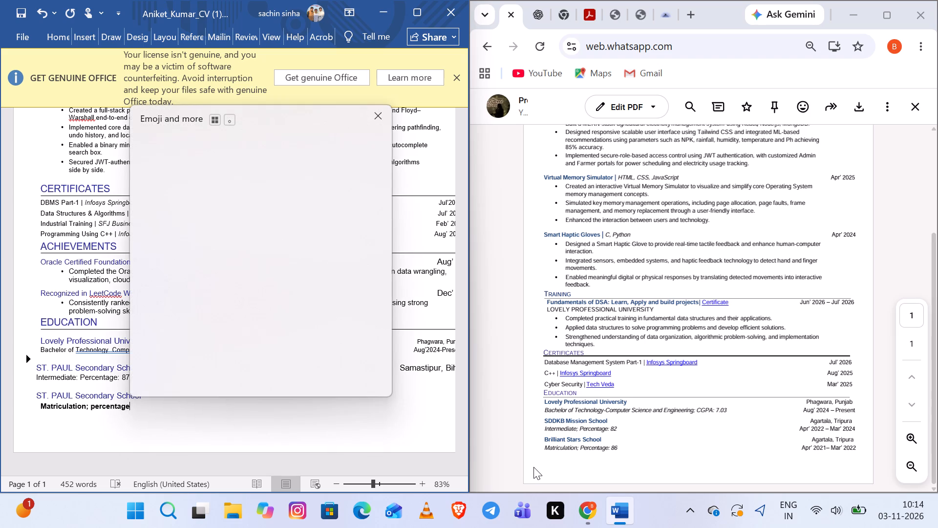
left_click(381, 117)
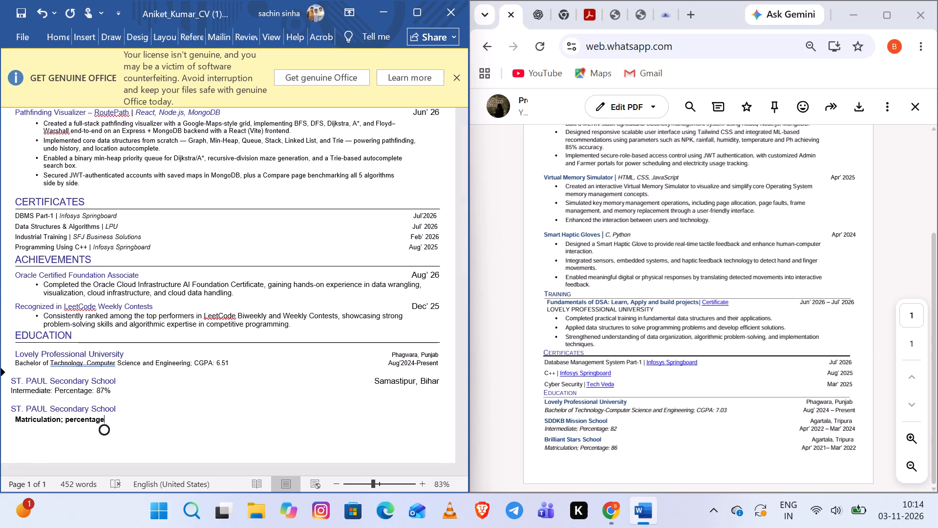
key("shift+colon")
Replace the colon after Intermediate with a semicolon, so the line reads Intermediate; Percentage: 87%.
left_click(52, 390)
key("BackSpace")
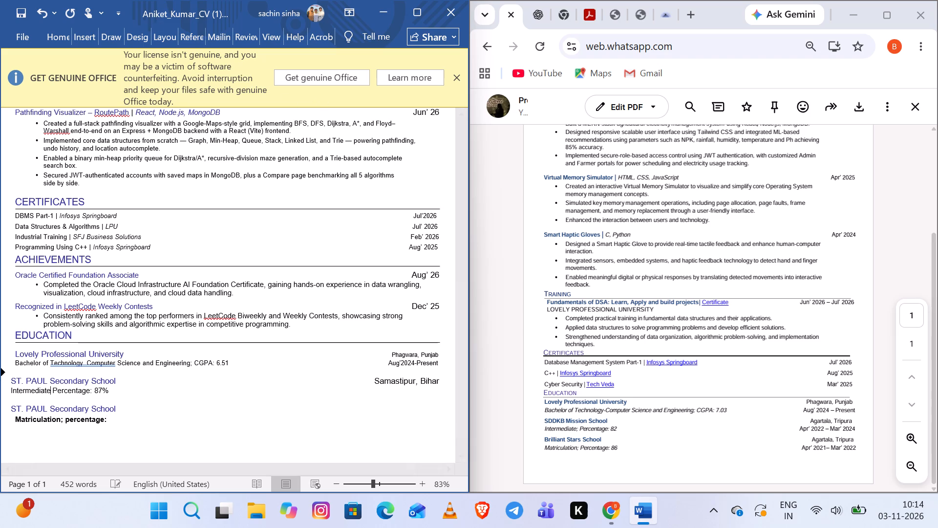
key("semicolon")
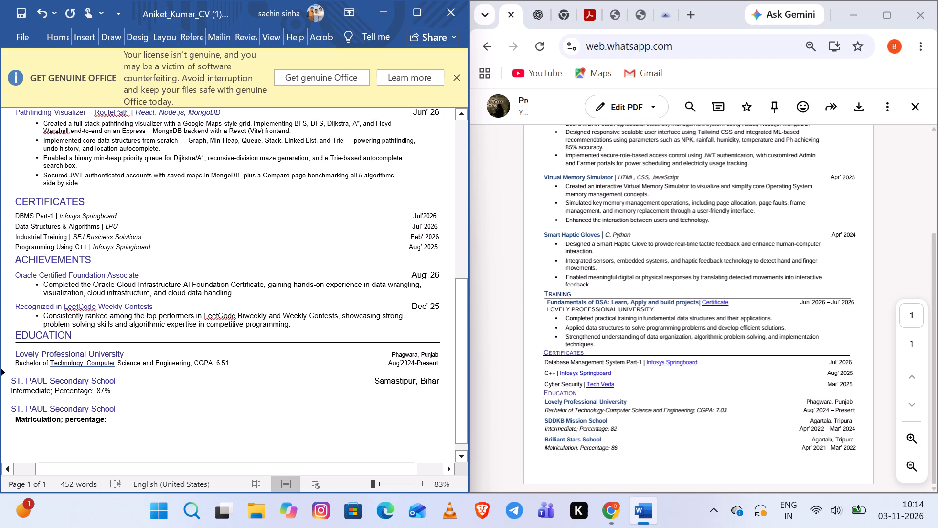
Complete the Matriculation line with 82% after "percentage:", separated by a space.
left_click(110, 424)
key("space")
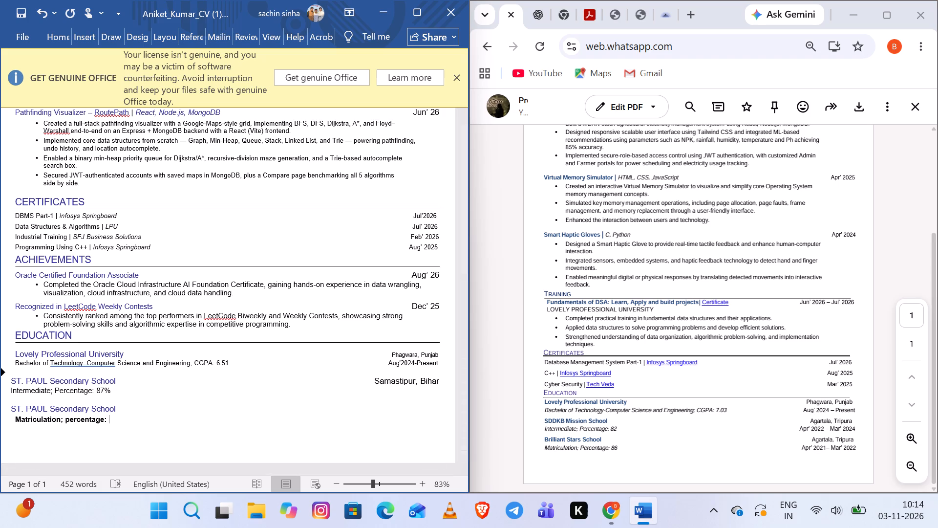
type("82")
key("5")
key("BackSpace")
key("shift+percent")
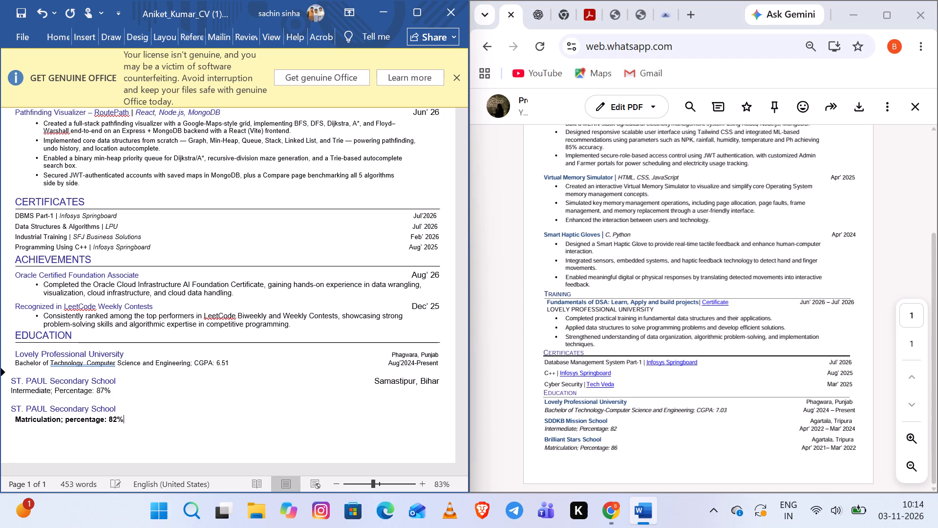